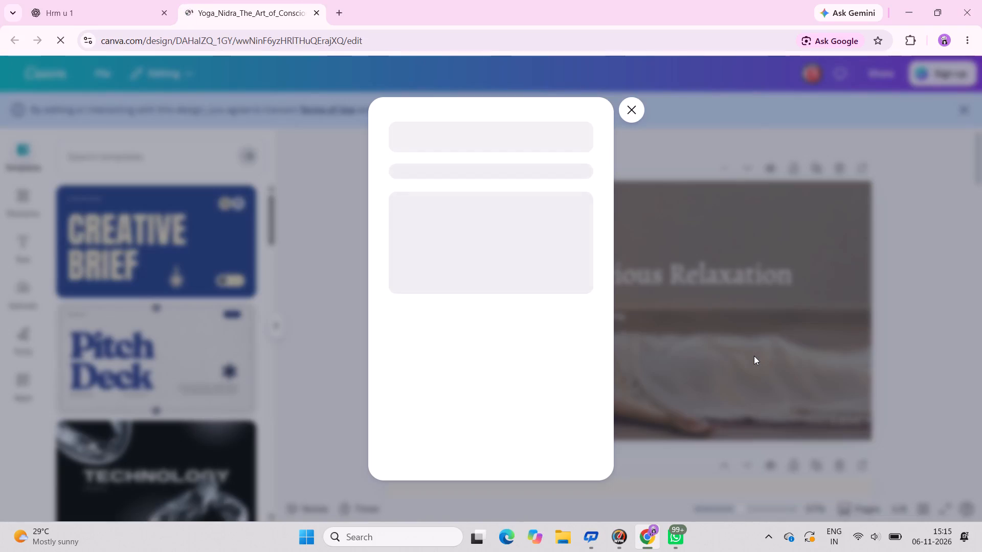
# Dismiss the account chooser covering the Yoga Nidra presentation.
pyautogui.click(635, 107)
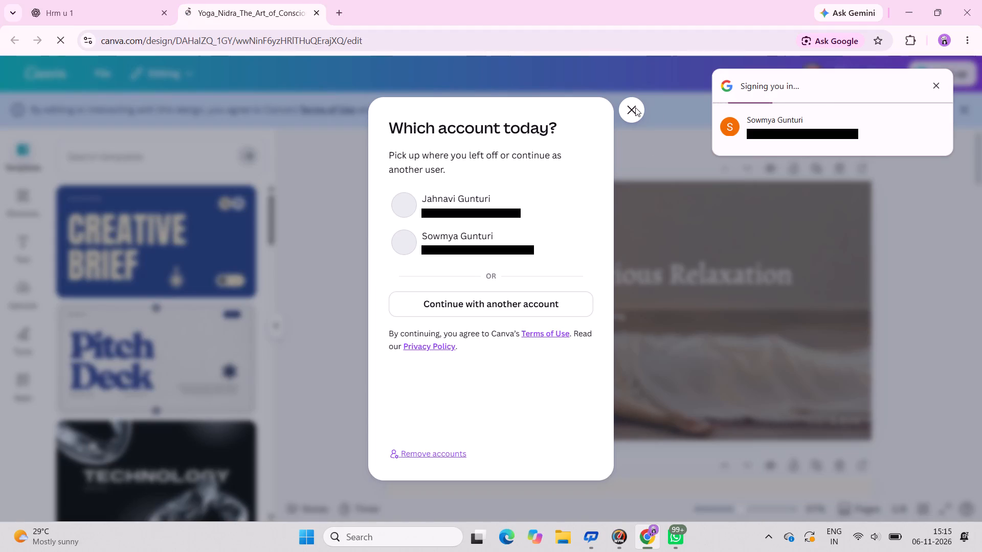
pyautogui.click(635, 107)
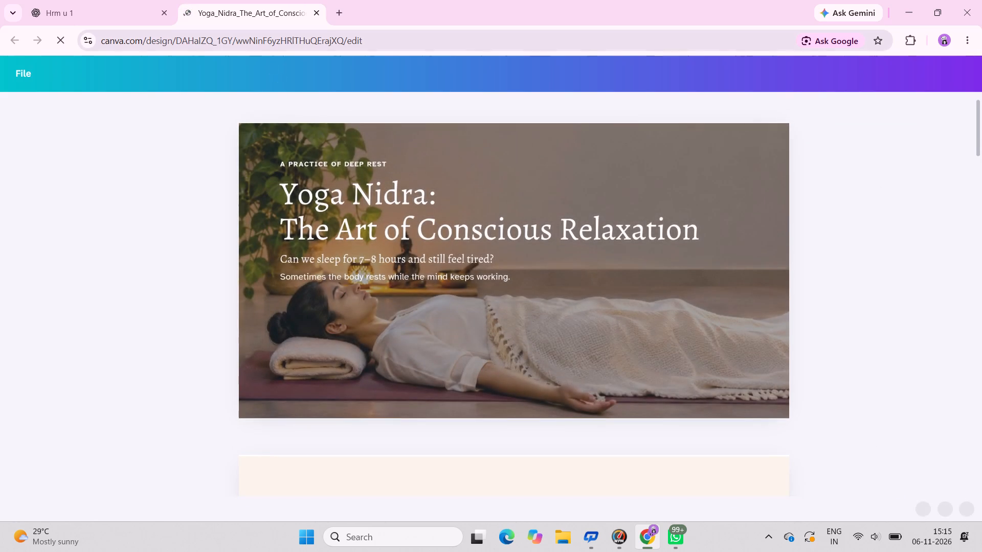
# Close the "Hrm u 1" browser tab, leaving only the Yoga Nidra design open.
pyautogui.click(161, 8)
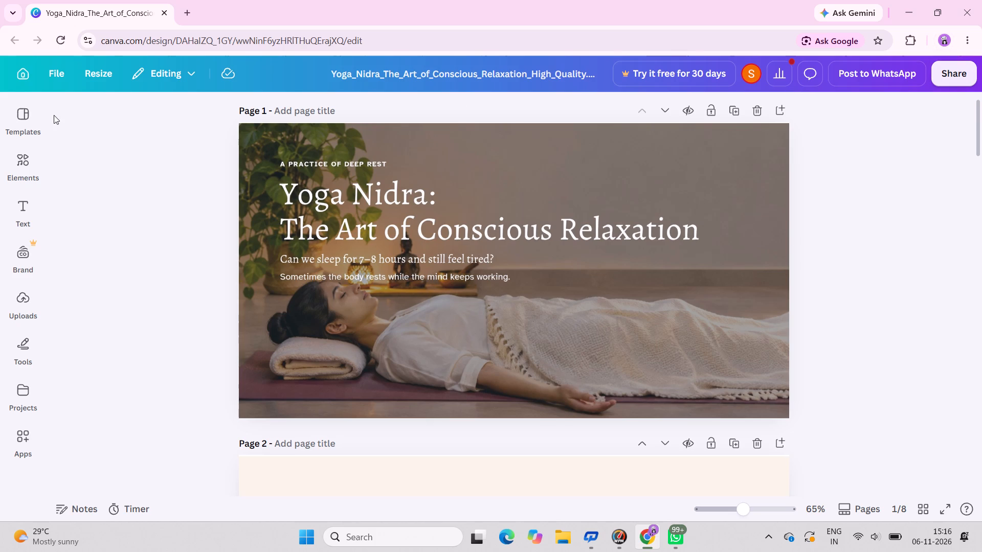
# Look through the file options available for the Yoga Nidra design.
pyautogui.click(58, 78)
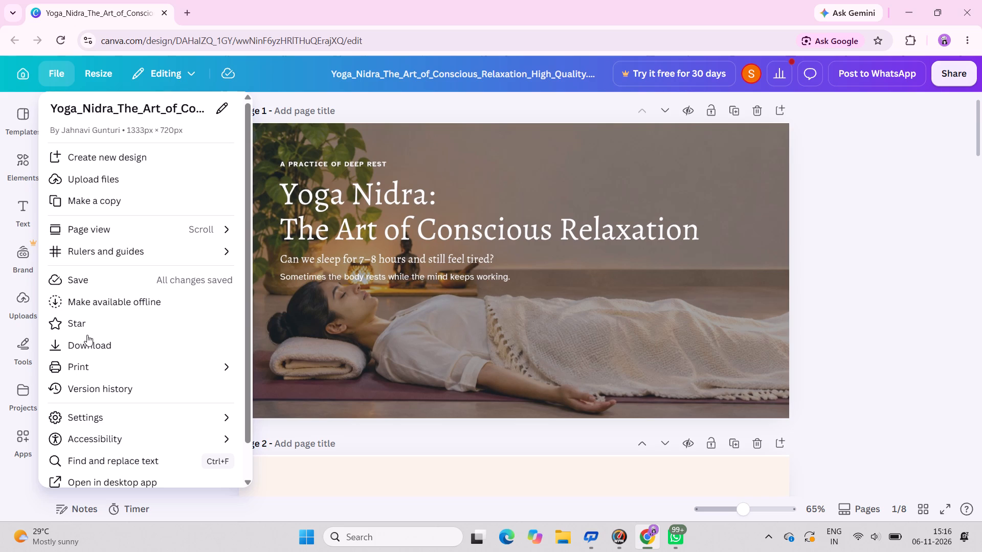
pyautogui.scroll(-2, 117, 389)
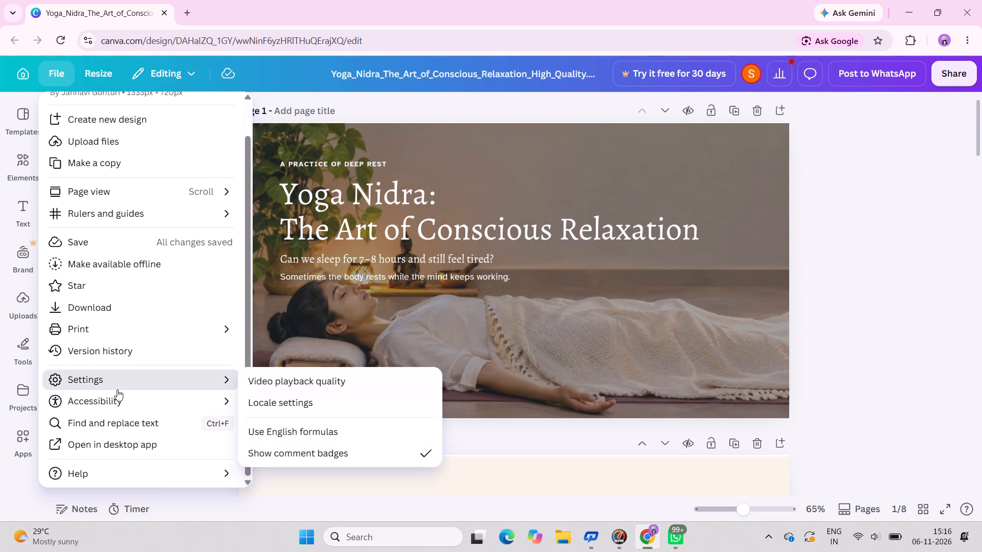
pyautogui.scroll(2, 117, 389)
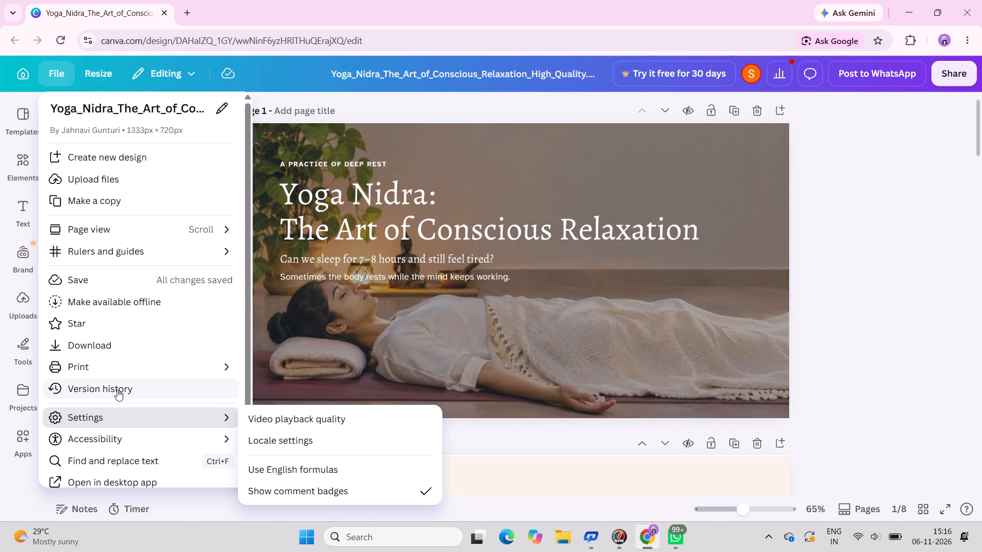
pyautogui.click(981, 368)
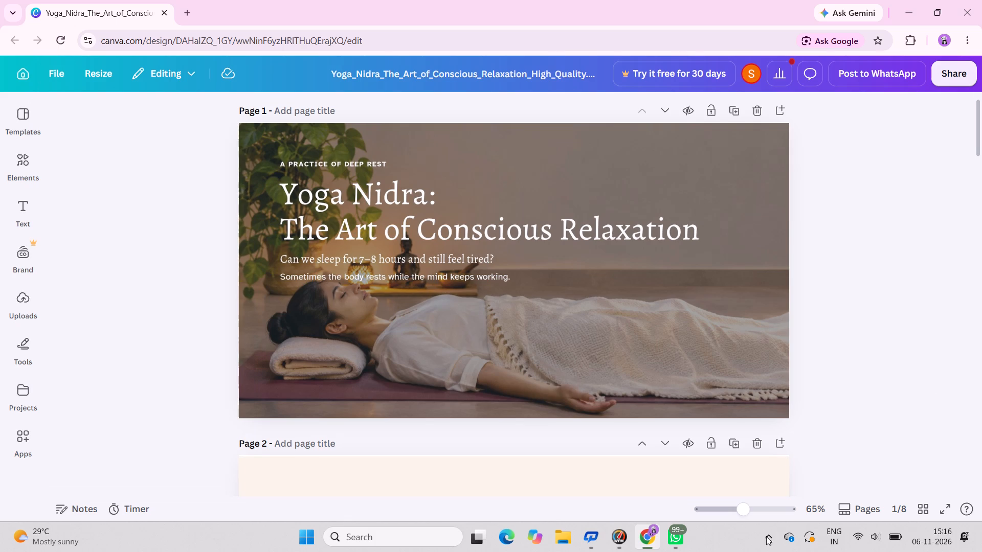
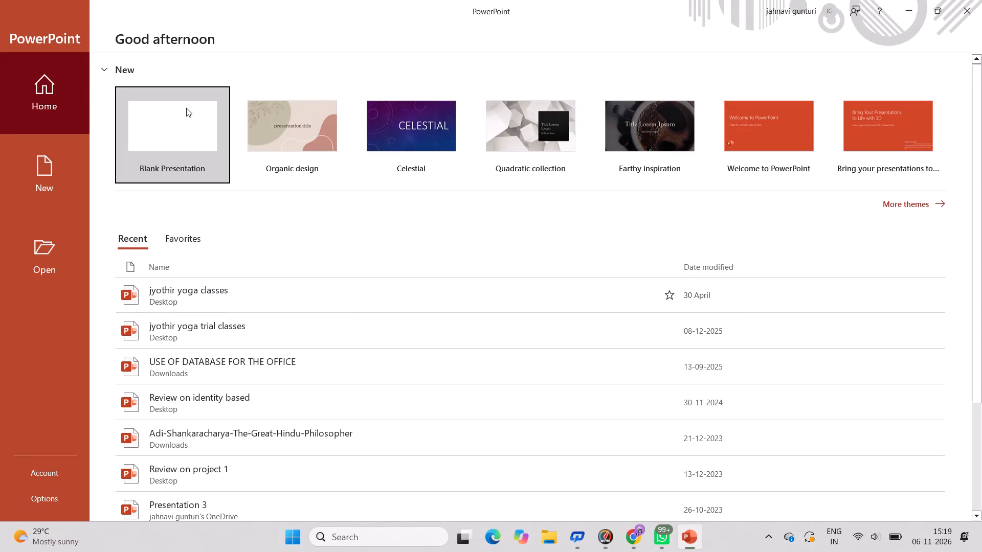
# Create a new blank presentation.
pyautogui.click(186, 108)
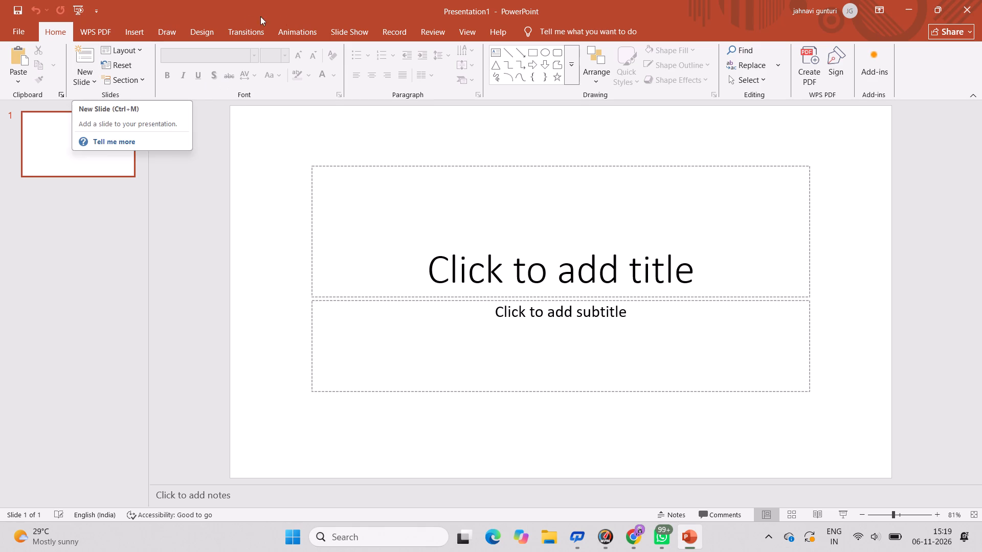
# Start inserting a picture on the title slide of the blank presentation.
pyautogui.click(135, 27)
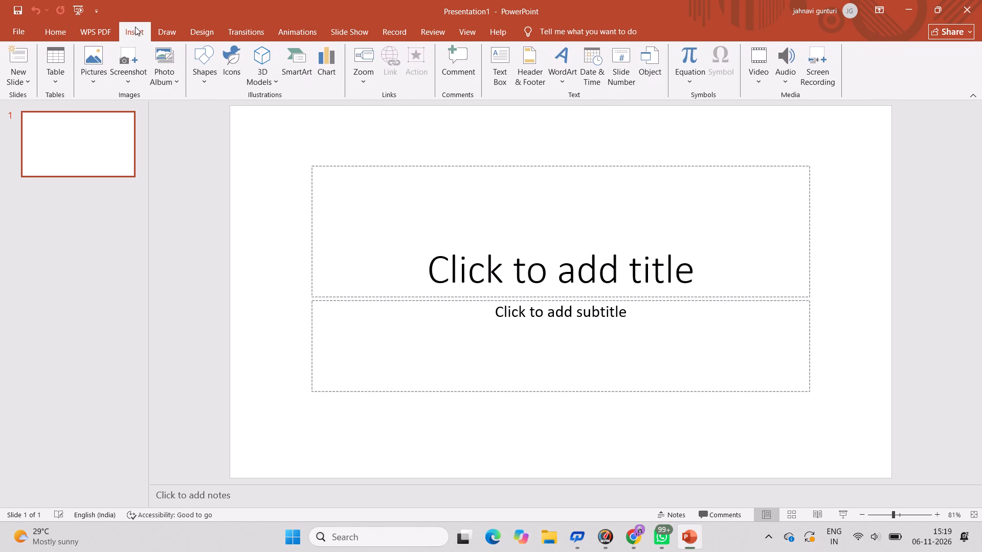
pyautogui.click(91, 68)
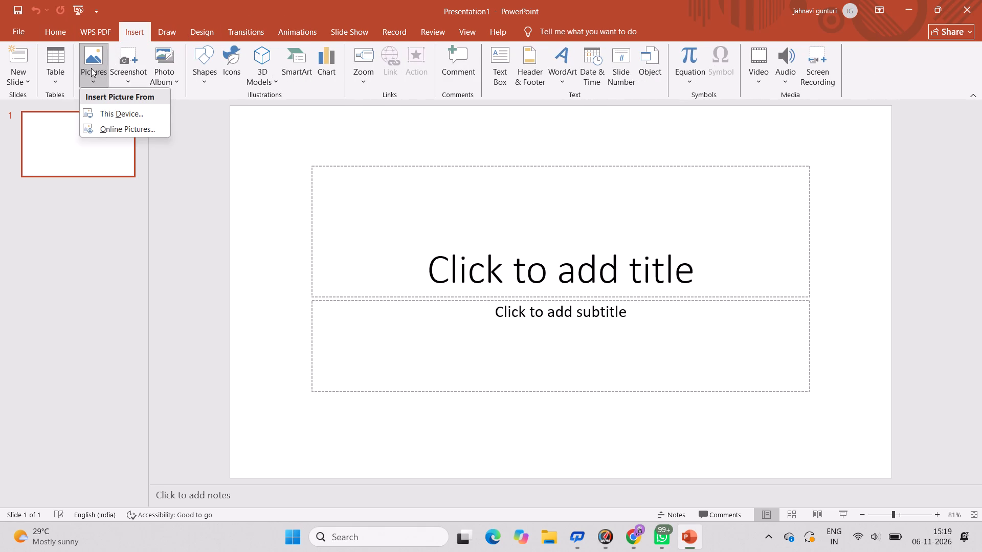
# From the slide's device picture picker, create a new folder inside Pictures and clear its default name for renaming.
pyautogui.click(119, 116)
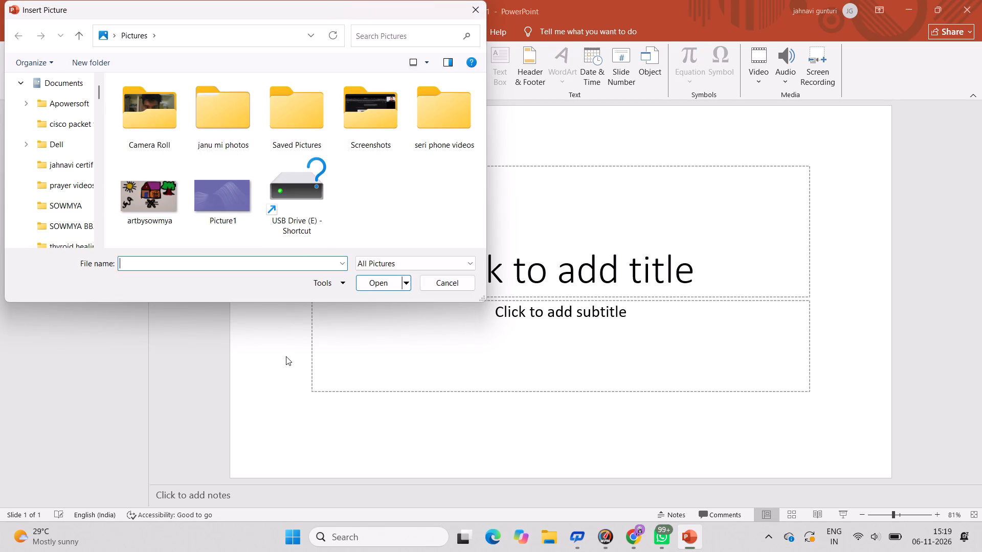
pyautogui.click(87, 62)
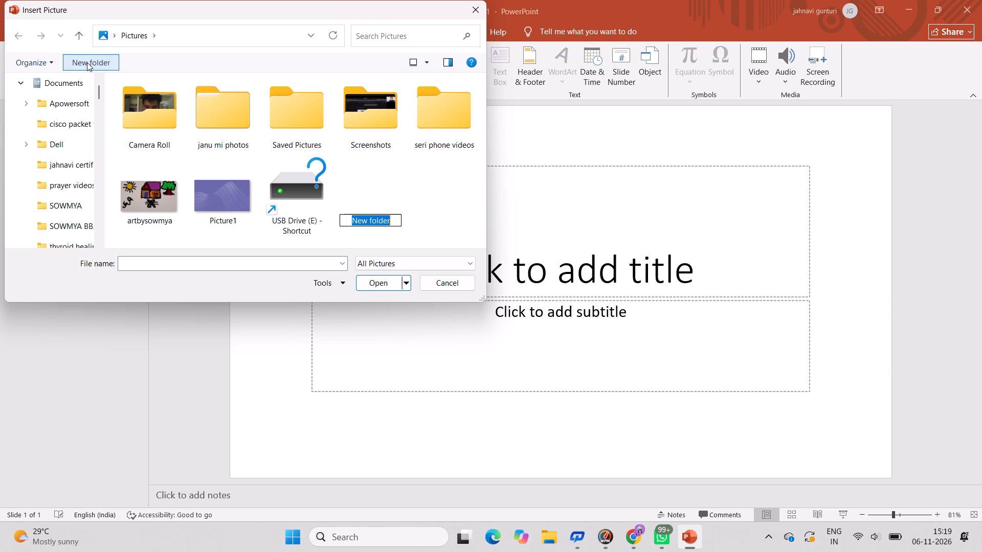
pyautogui.click(395, 219)
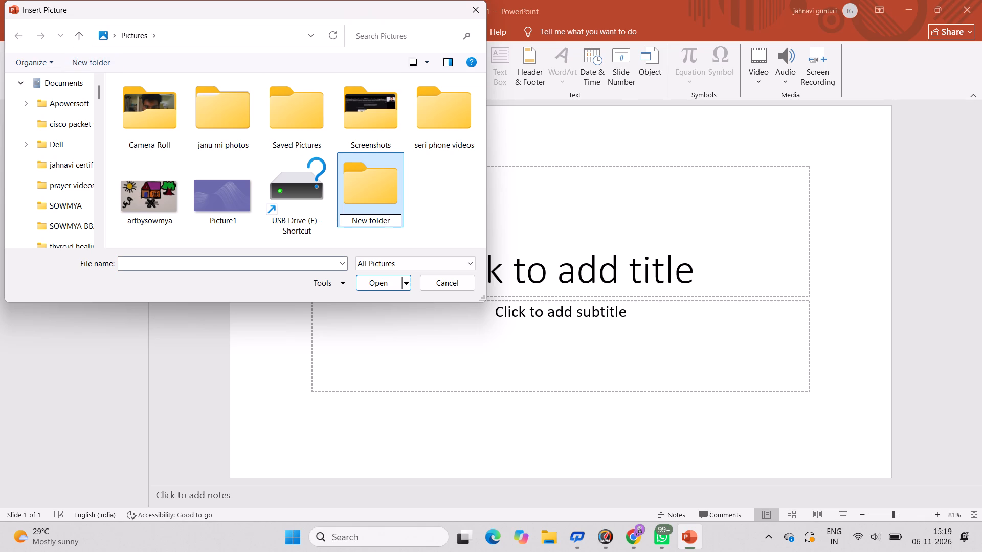
pyautogui.press('BackSpace')
pyautogui.press('BackSpace')
pyautogui.press('BackSpace')
pyautogui.press('BackSpace')
pyautogui.press('BackSpace')
pyautogui.press('BackSpace')
pyautogui.press('BackSpace')
pyautogui.press('BackSpace')
pyautogui.press('BackSpace')
pyautogui.press('BackSpace')
pyautogui.press('BackSpace')
pyautogui.press('BackSpace')
pyautogui.press('BackSpace')
pyautogui.press('BackSpace')
pyautogui.press('BackSpace')
pyautogui.press('BackSpace')
pyautogui.press('BackSpace')
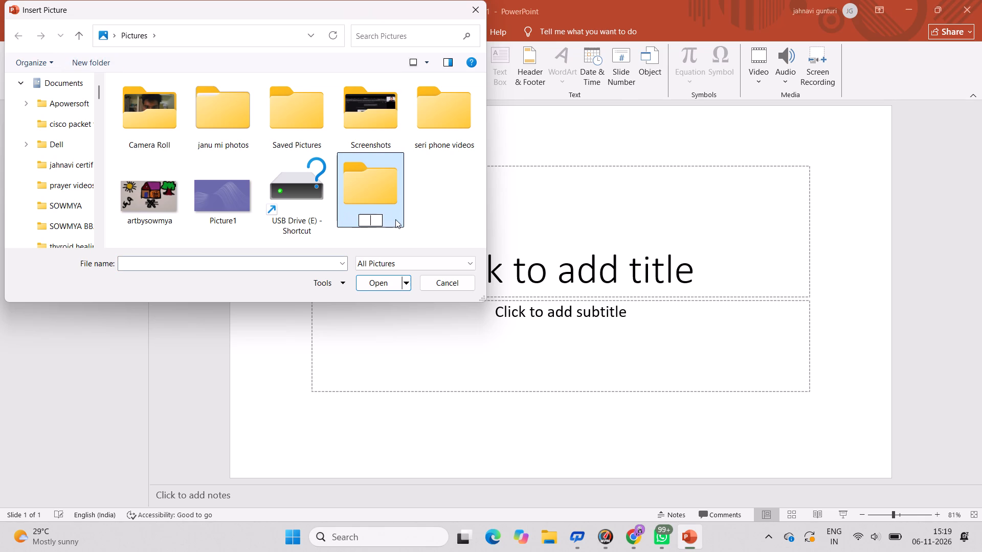
# Name the new folder inside Pictures "yoga nidra".
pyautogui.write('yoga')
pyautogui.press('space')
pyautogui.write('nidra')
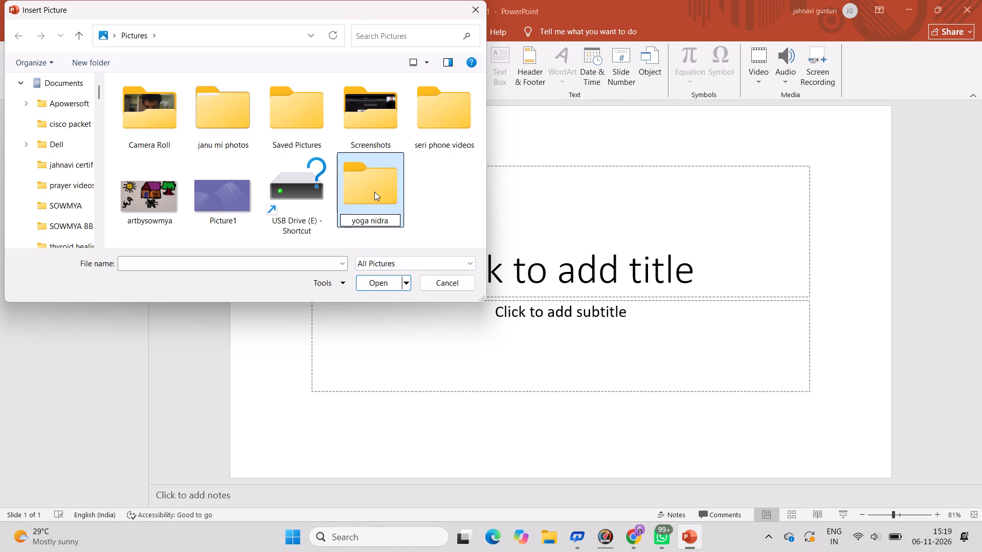
pyautogui.click(413, 209)
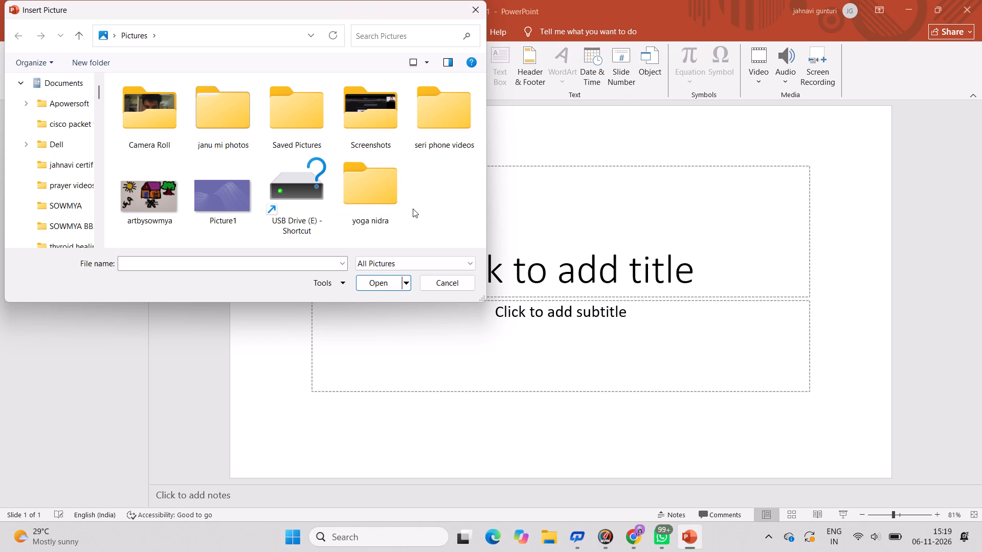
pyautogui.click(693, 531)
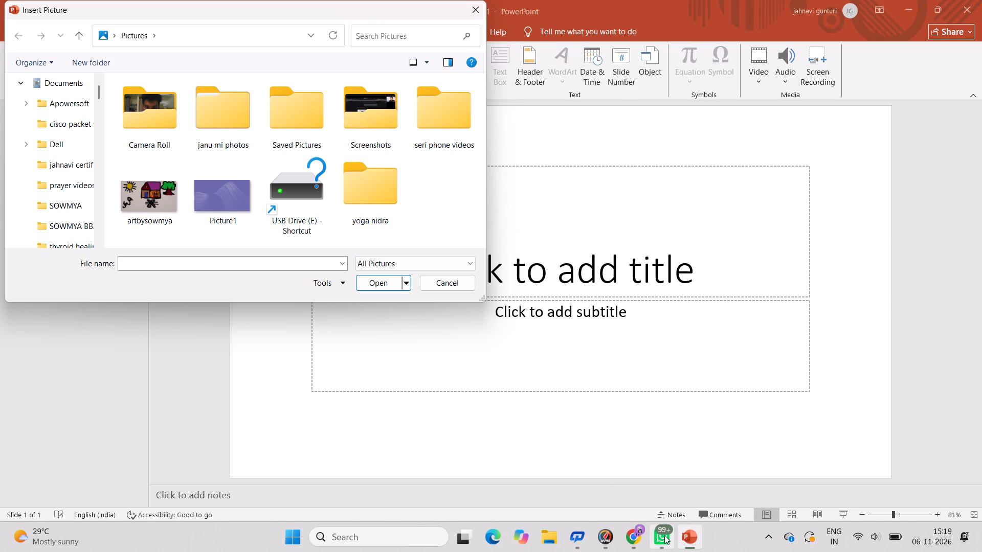
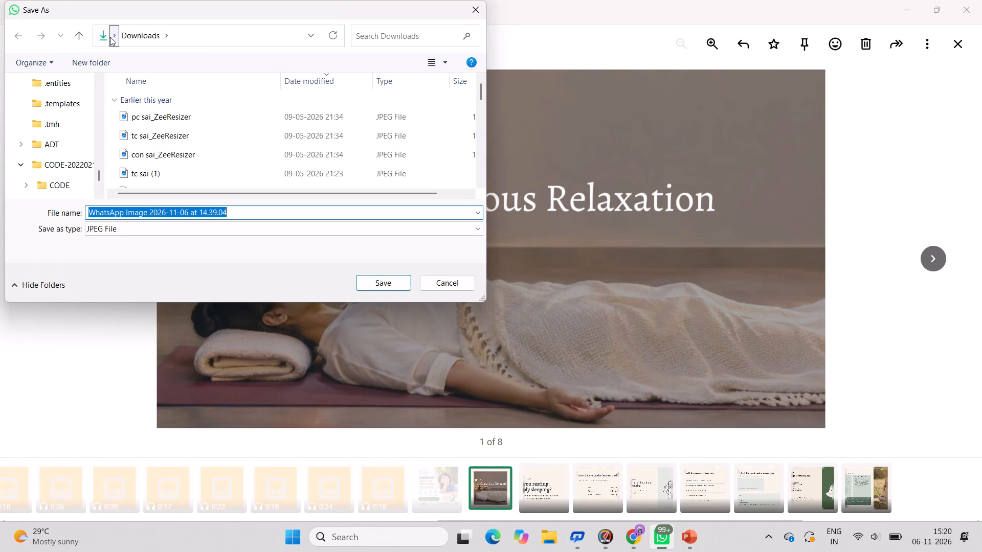
# Look for the Pictures folder among the save locations and search Downloads for "pictures".
pyautogui.click(18, 41)
pyautogui.scroll(4, 40, 124)
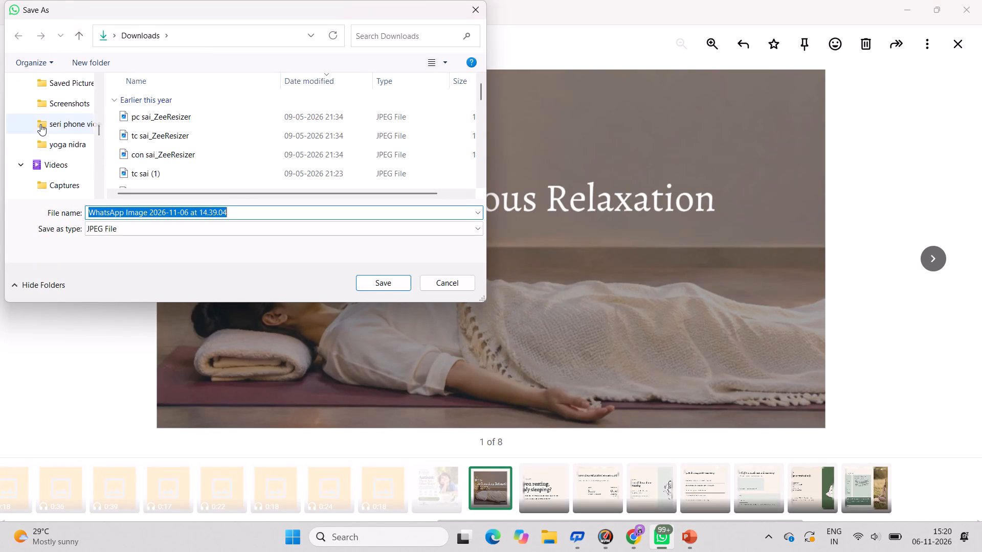
pyautogui.scroll(5, 40, 124)
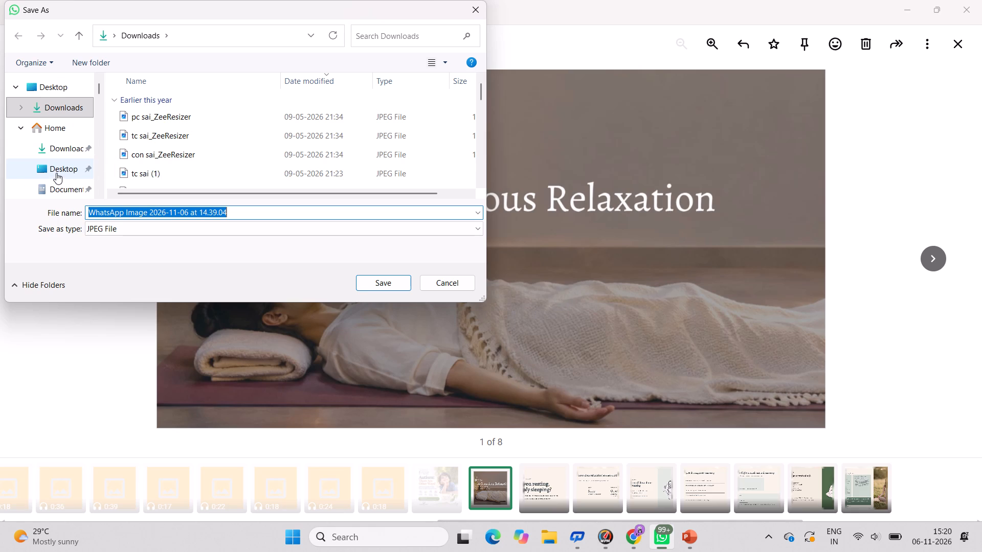
pyautogui.scroll(-1, 56, 173)
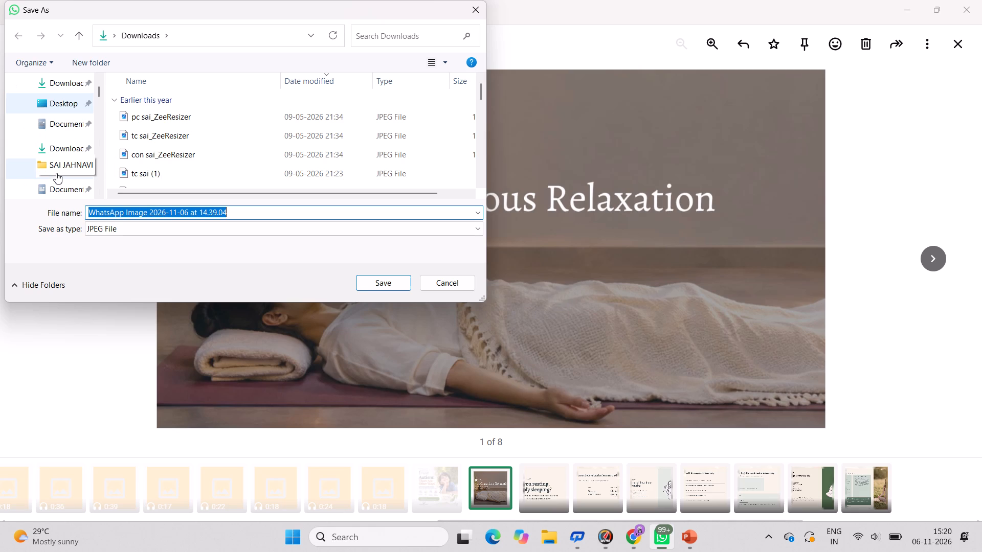
pyautogui.scroll(-1, 56, 173)
pyautogui.click(374, 39)
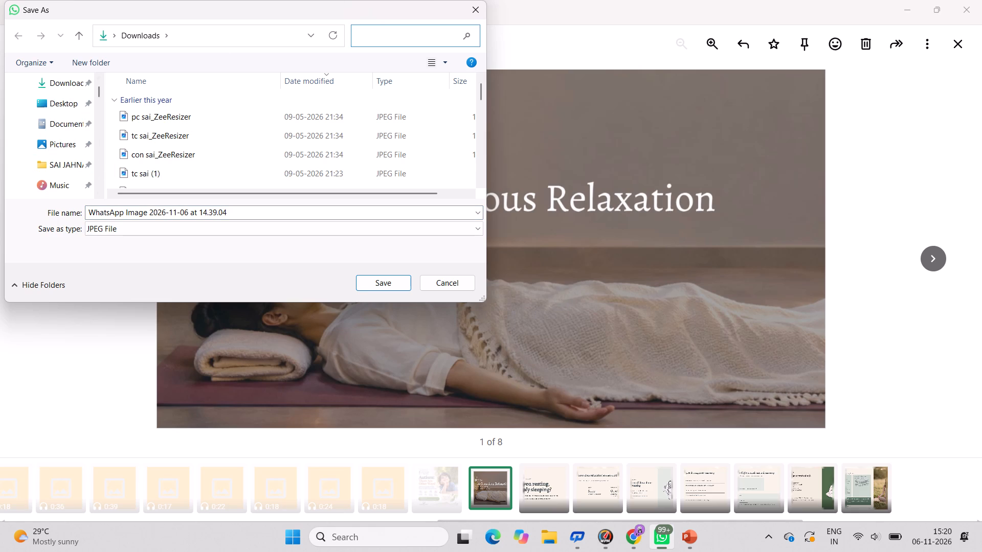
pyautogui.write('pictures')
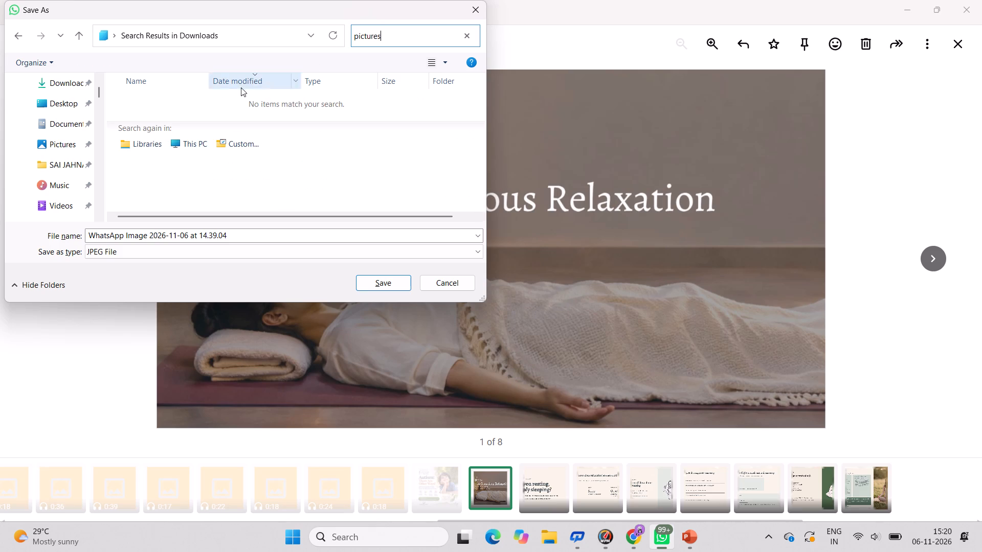
# Change the save location for the first WhatsApp slide image to the Pictures folder and locate its "yoga nidra" subfolder.
pyautogui.doubleClick(68, 144)
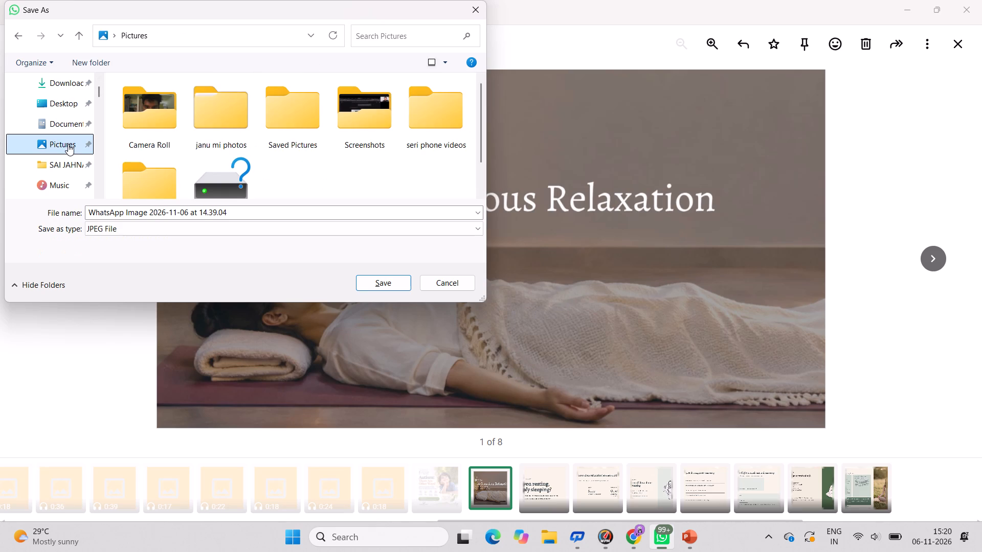
pyautogui.scroll(-1, 263, 146)
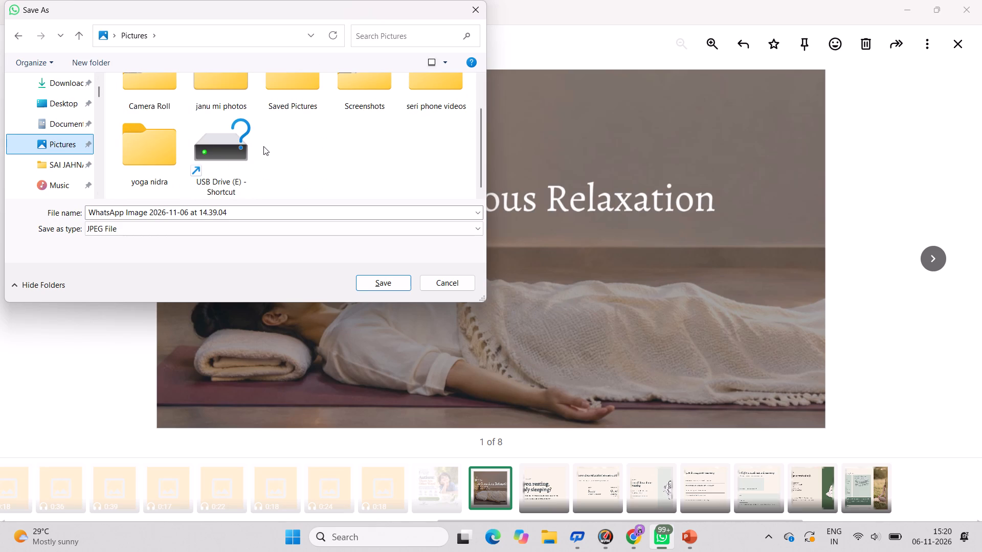
# Name the first Yoga Nidra image, the relaxation title slide, YN 1 for saving as a JPEG file.
pyautogui.click(152, 171)
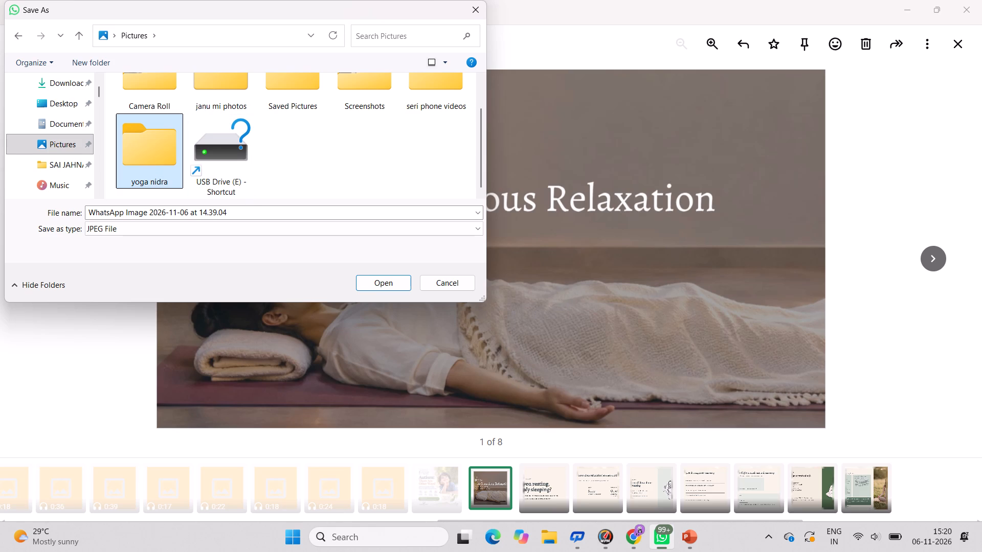
pyautogui.click(238, 214)
pyautogui.press('BackSpace')
pyautogui.press('BackSpace')
pyautogui.press('BackSpace')
pyautogui.press('BackSpace')
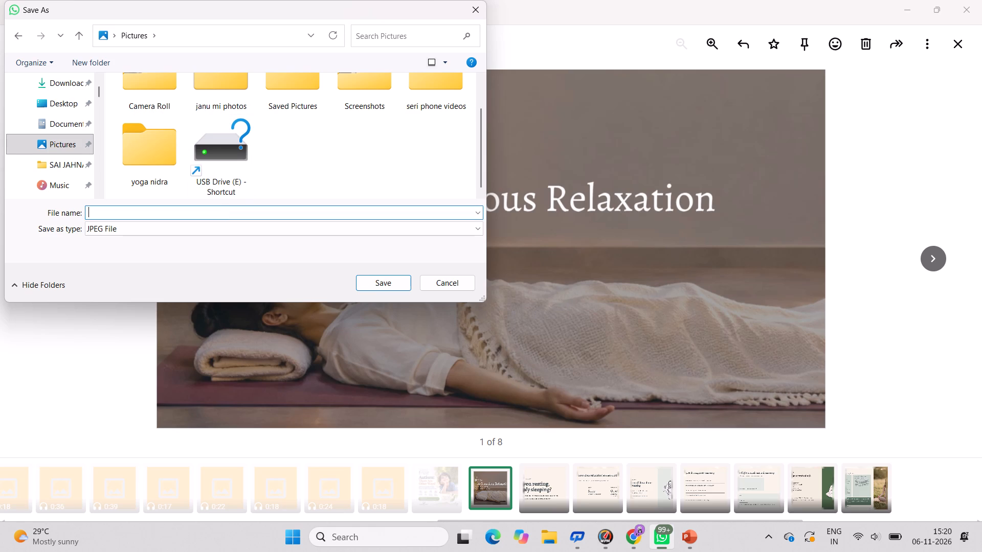
pyautogui.press('1')
pyautogui.press('space')
pyautogui.press('BackSpace')
pyautogui.press('BackSpace')
pyautogui.write('YN')
pyautogui.press('space')
pyautogui.press('1')
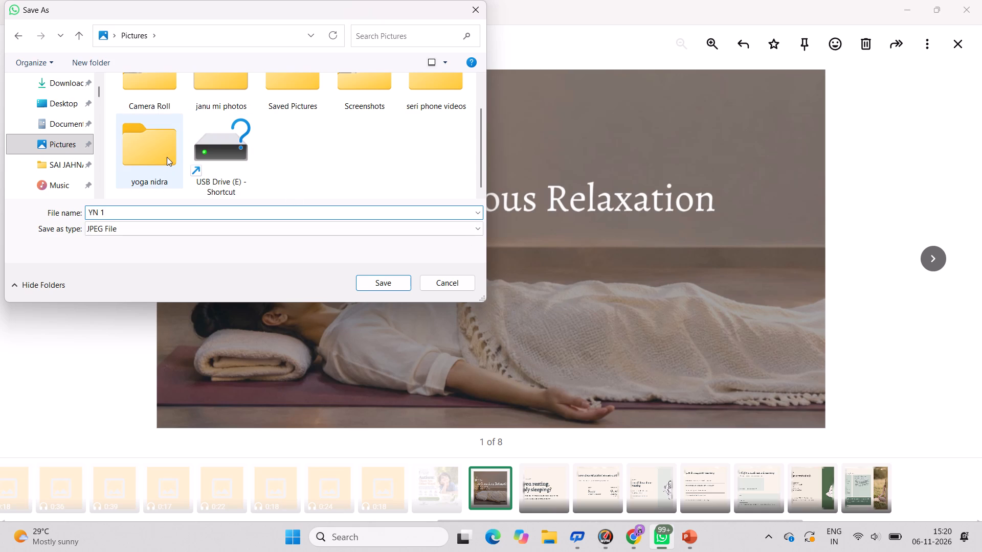
# Open the yoga nidra folder inside Pictures as the save location for the YN 1 image.
pyautogui.doubleClick(167, 157)
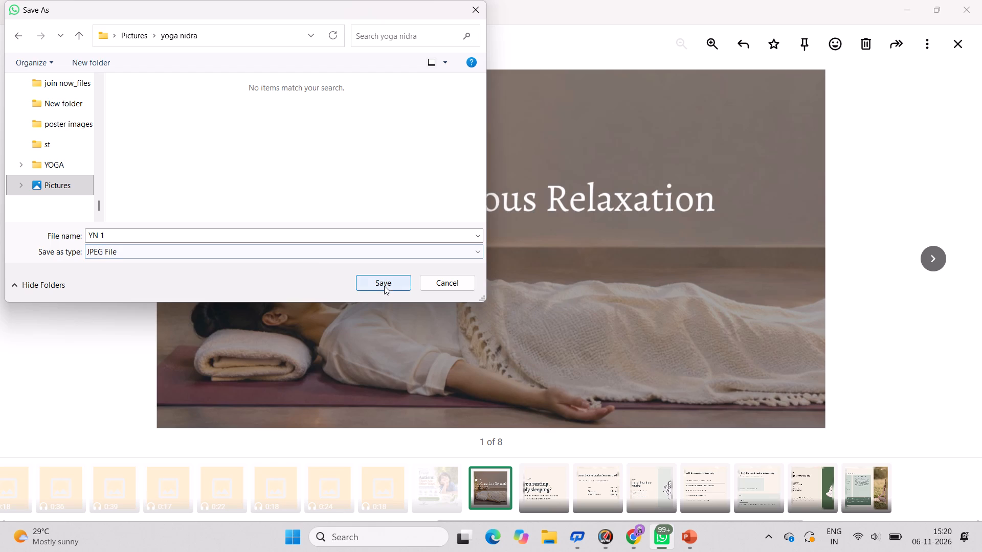
pyautogui.click(27, 39)
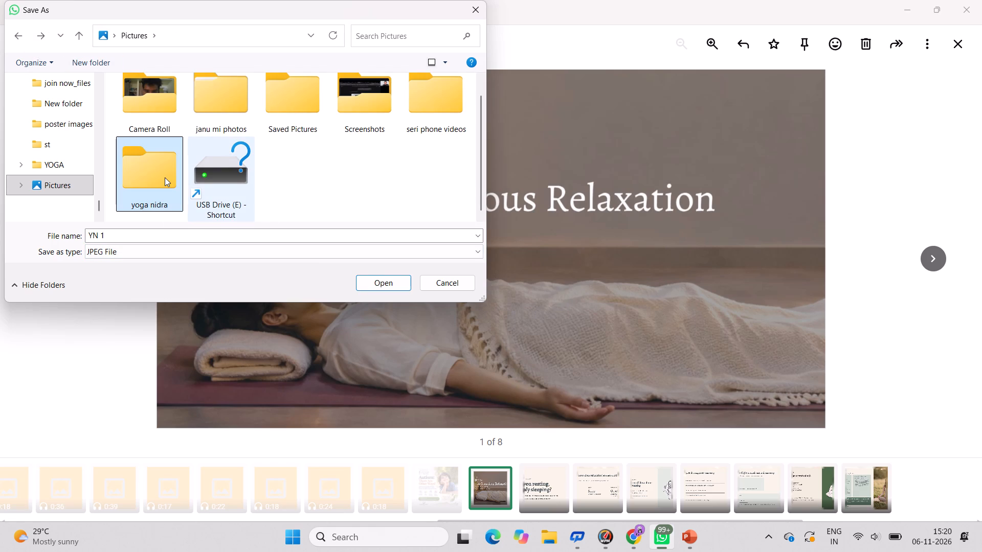
pyautogui.doubleClick(165, 177)
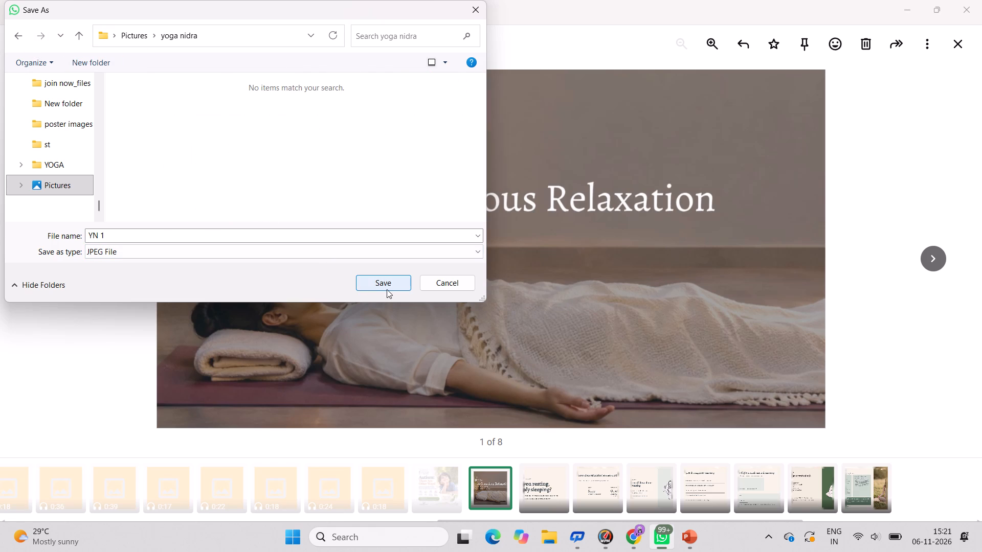
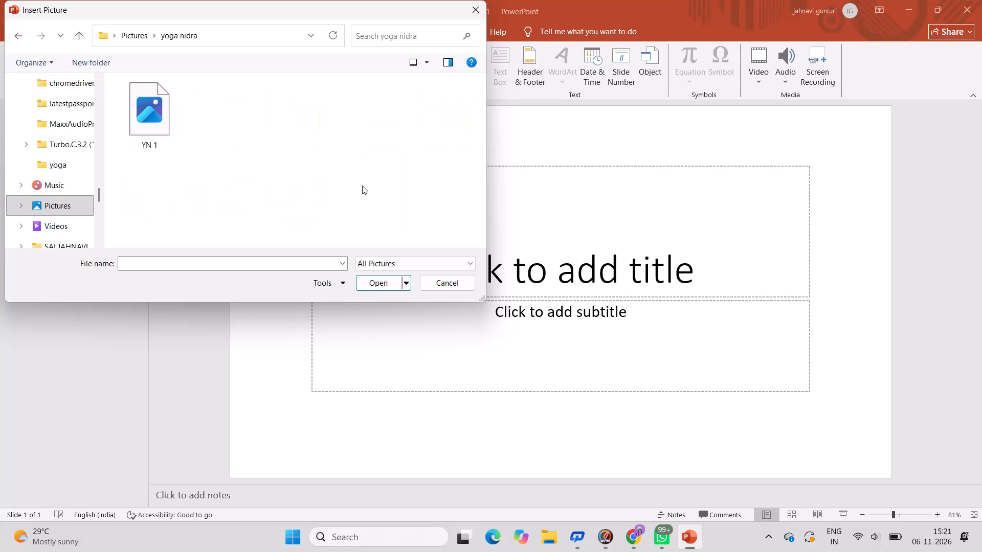
# Insert the YN 1 picture from the yoga nidra folder onto the first slide.
pyautogui.click(141, 114)
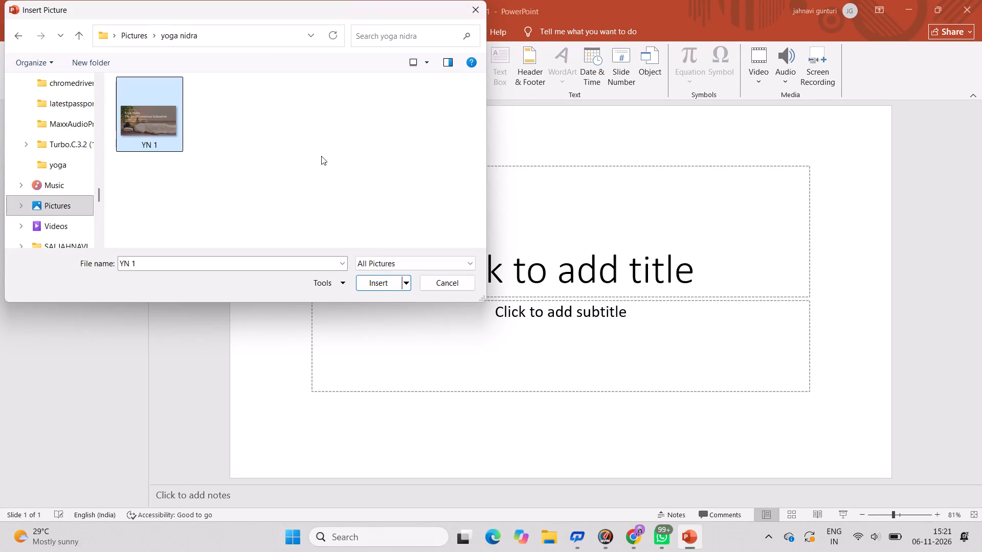
pyautogui.click(375, 278)
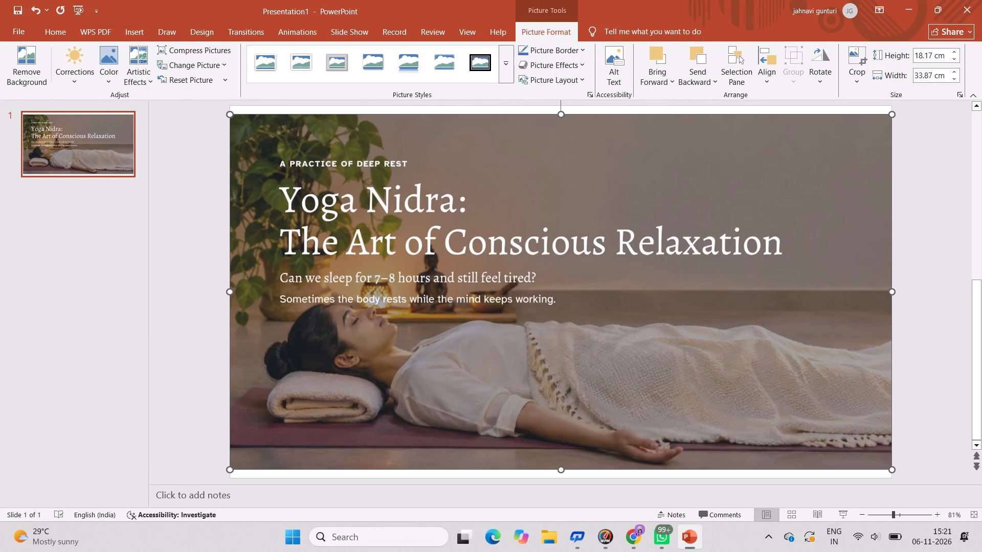
# Add six new blank Title and Content slides after the Yoga Nidra title slide, making slides 2 through 7.
pyautogui.click(134, 171)
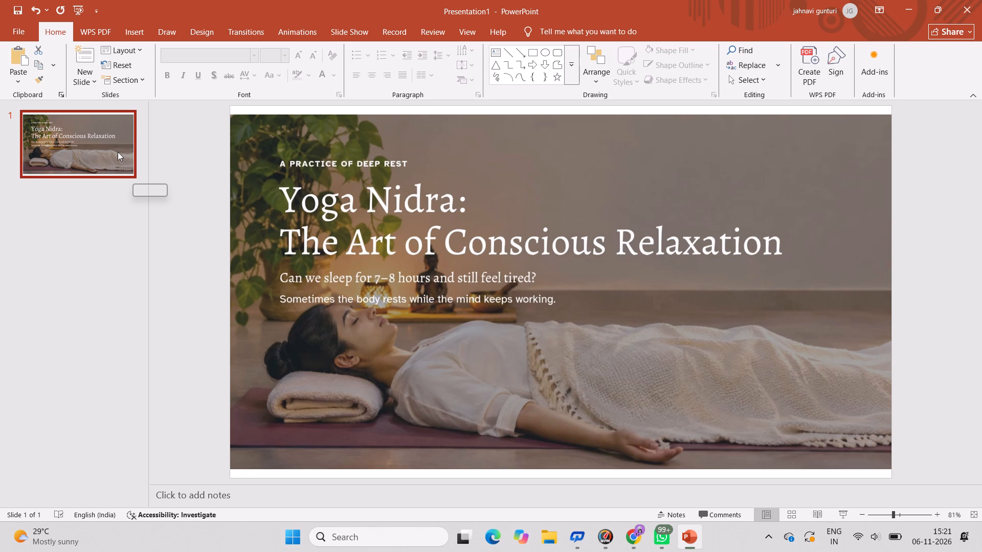
pyautogui.rightClick(120, 156)
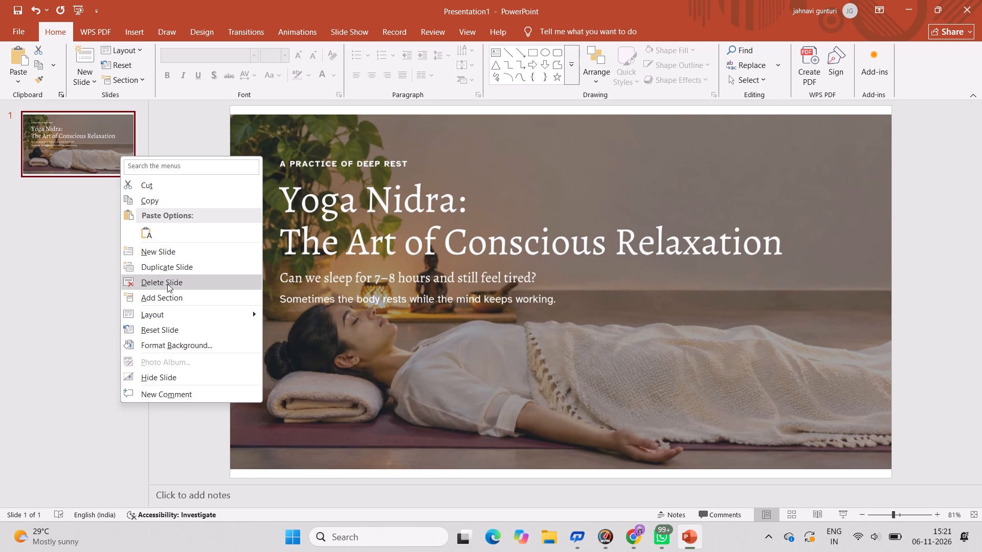
pyautogui.click(158, 250)
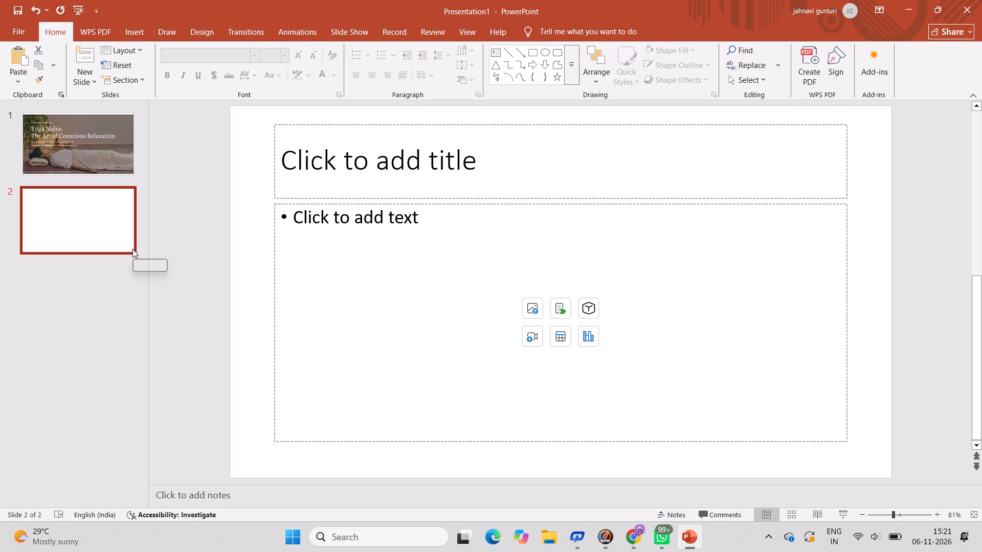
pyautogui.rightClick(132, 249)
pyautogui.click(175, 342)
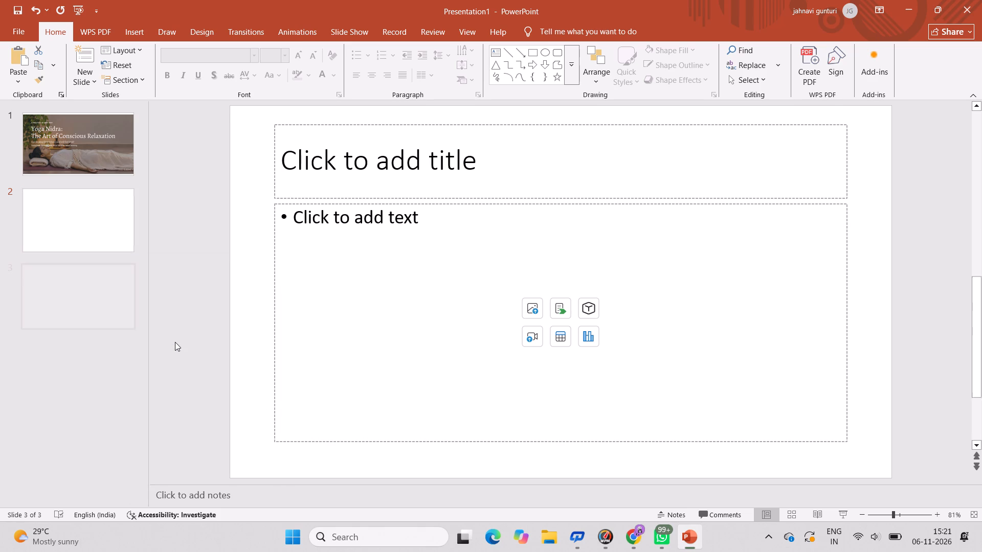
pyautogui.click(131, 326)
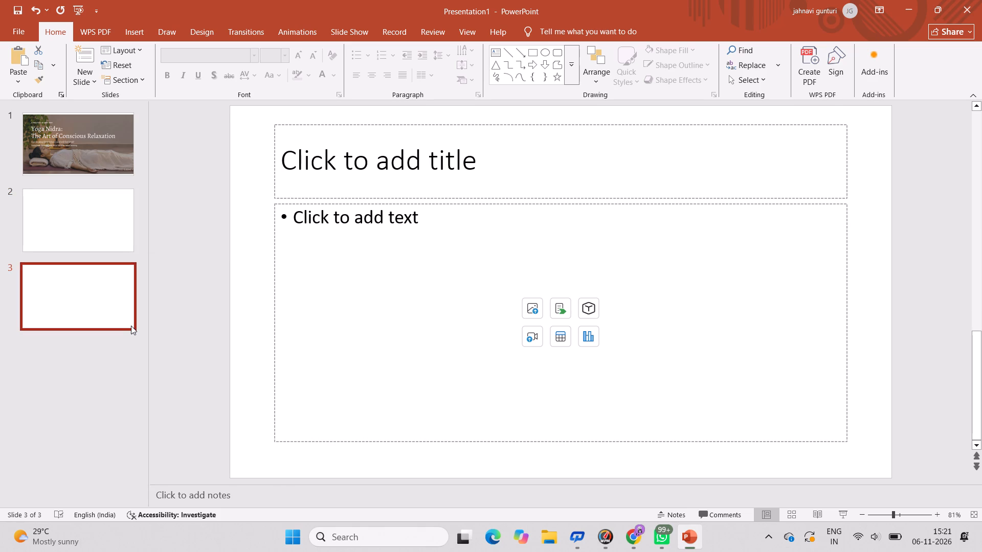
pyautogui.rightClick(131, 326)
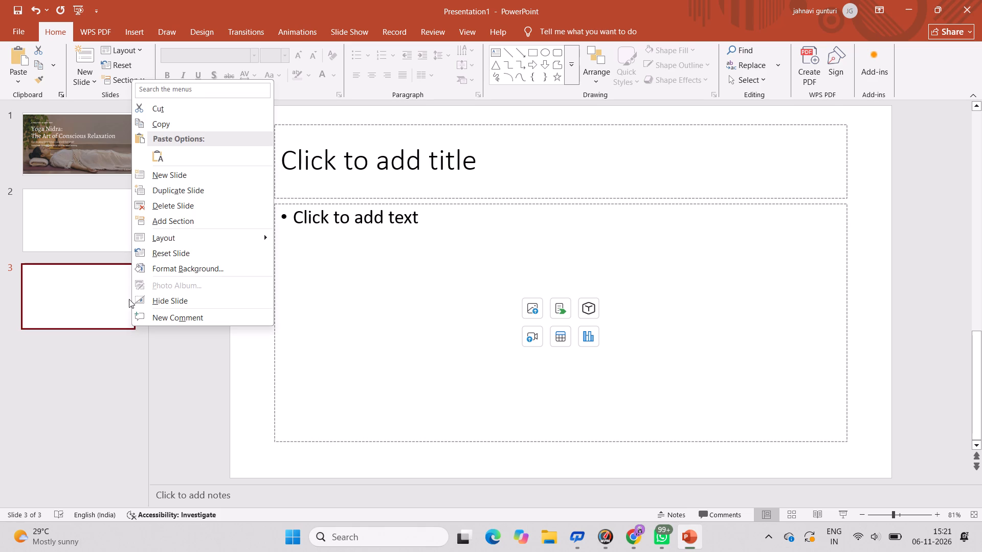
pyautogui.click(160, 174)
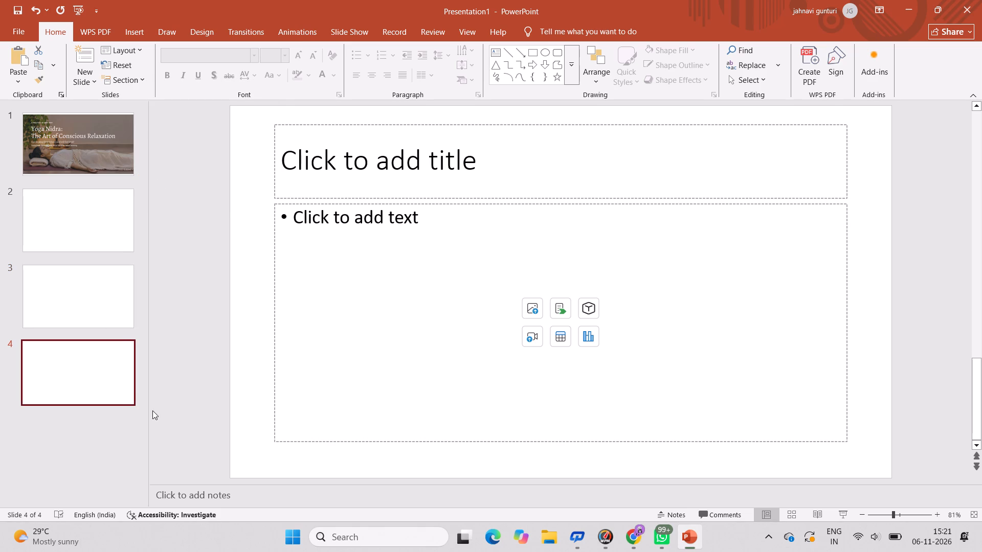
pyautogui.rightClick(128, 389)
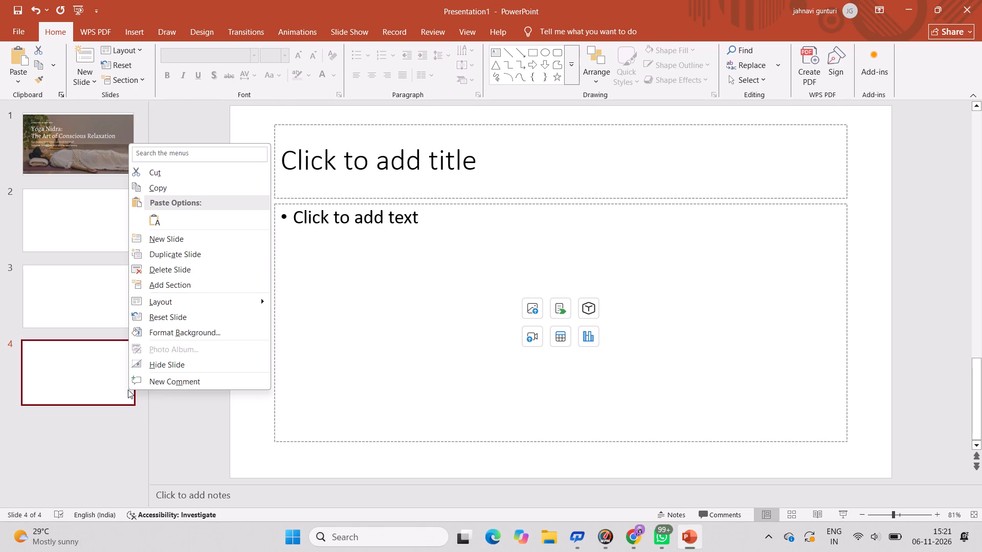
pyautogui.click(154, 241)
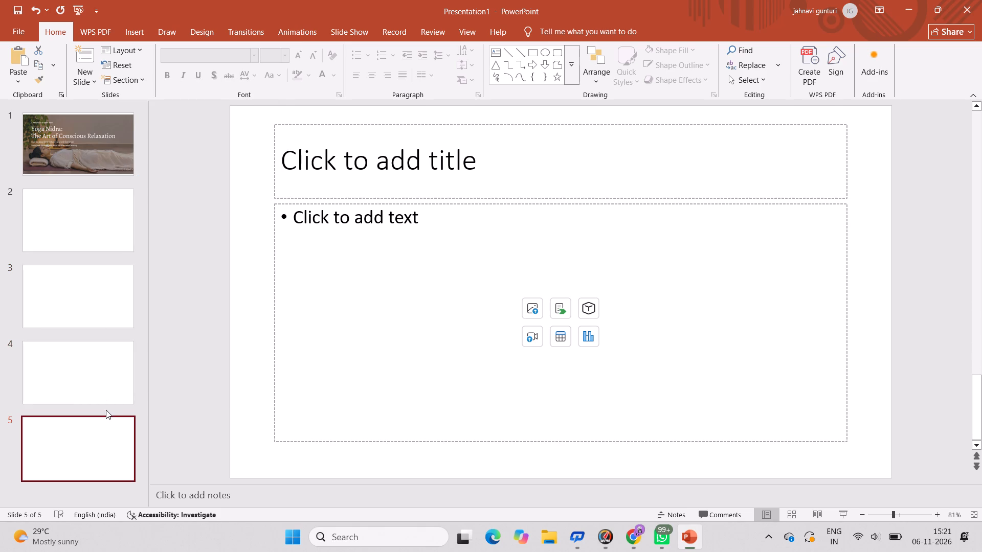
pyautogui.scroll(-1, 106, 410)
pyautogui.rightClick(127, 478)
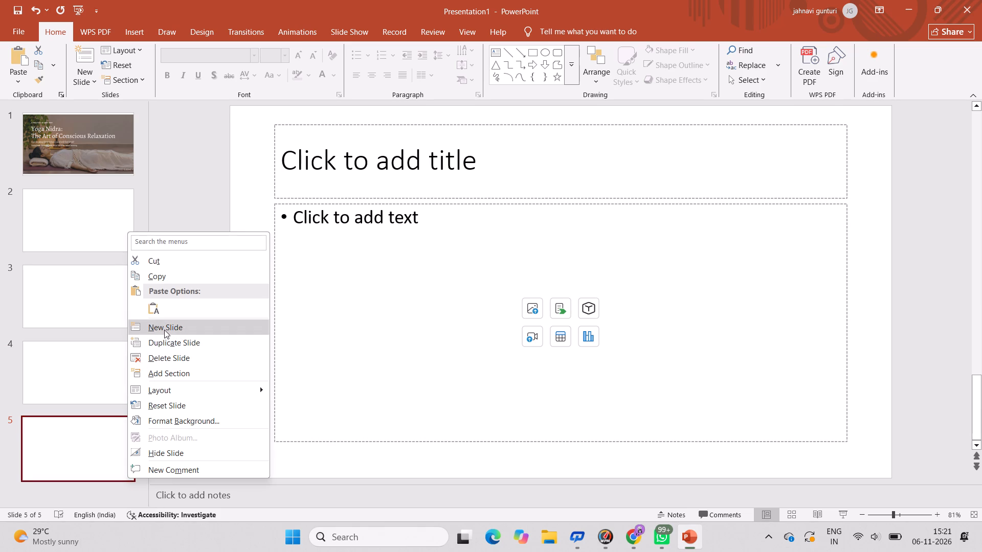
pyautogui.click(164, 330)
pyautogui.scroll(-2, 106, 437)
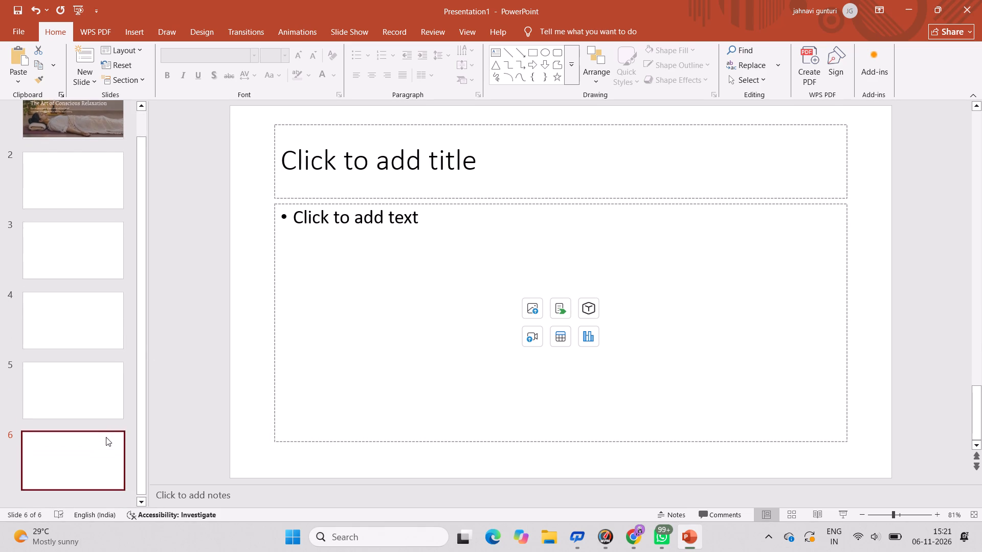
pyautogui.click(124, 495)
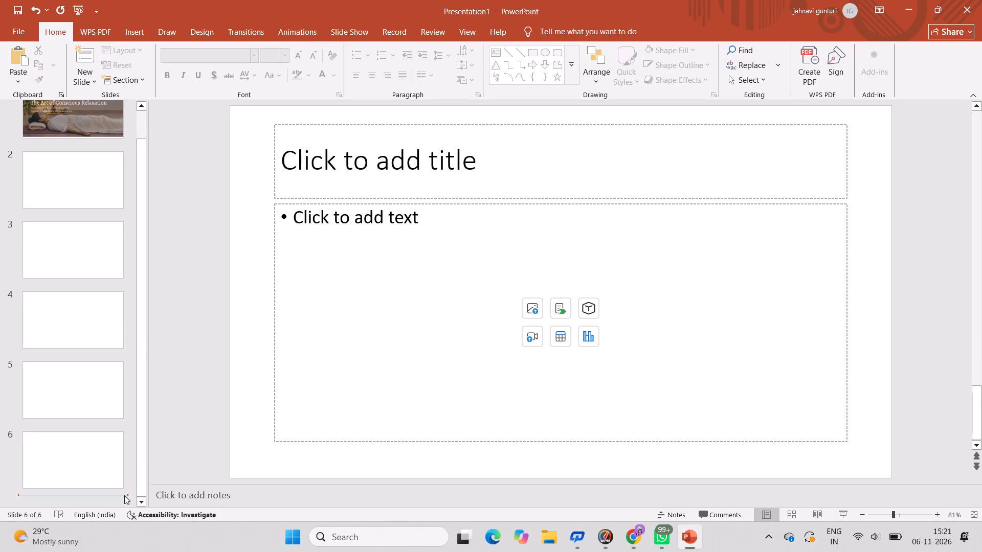
pyautogui.rightClick(121, 485)
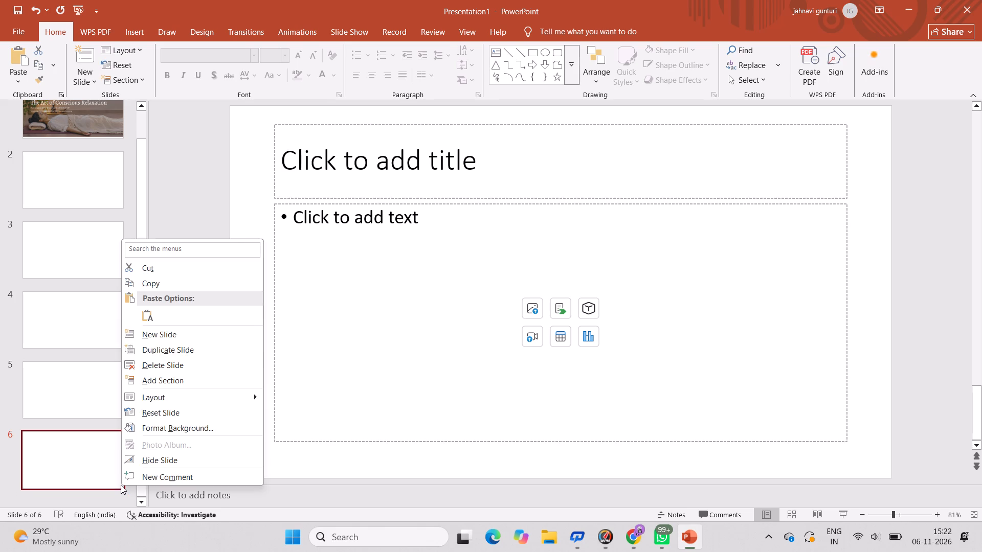
pyautogui.click(160, 338)
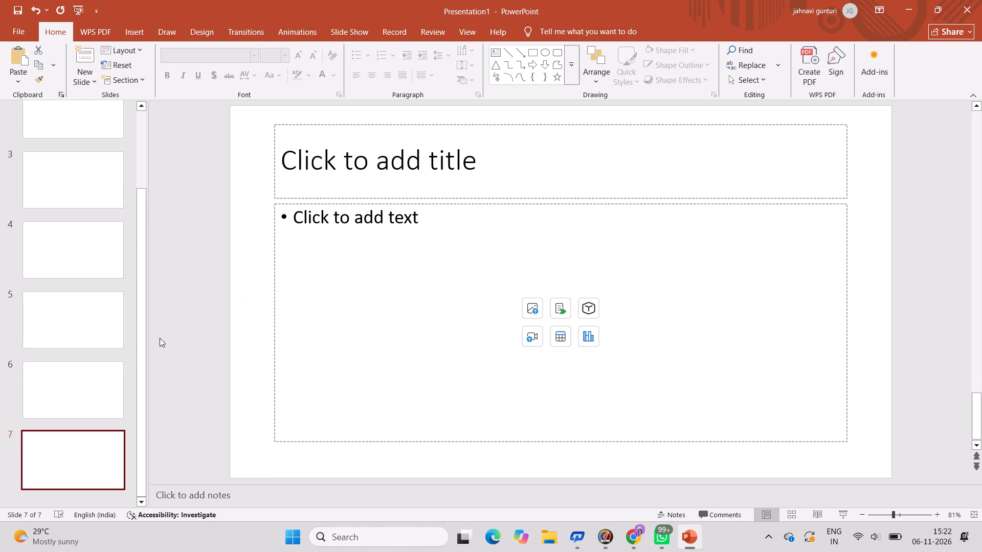
# Add one more blank Title and Content slide after slide 7.
pyautogui.rightClick(122, 484)
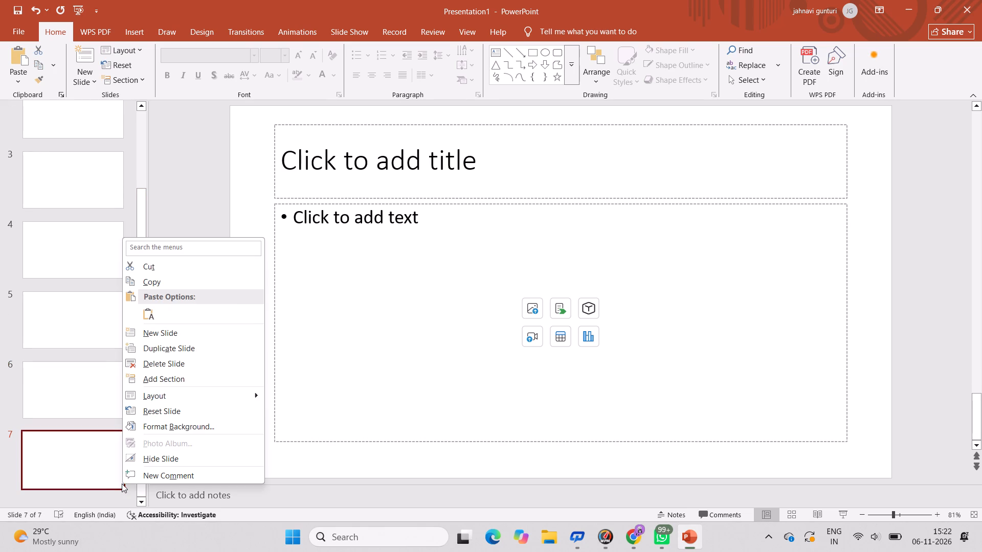
pyautogui.click(150, 334)
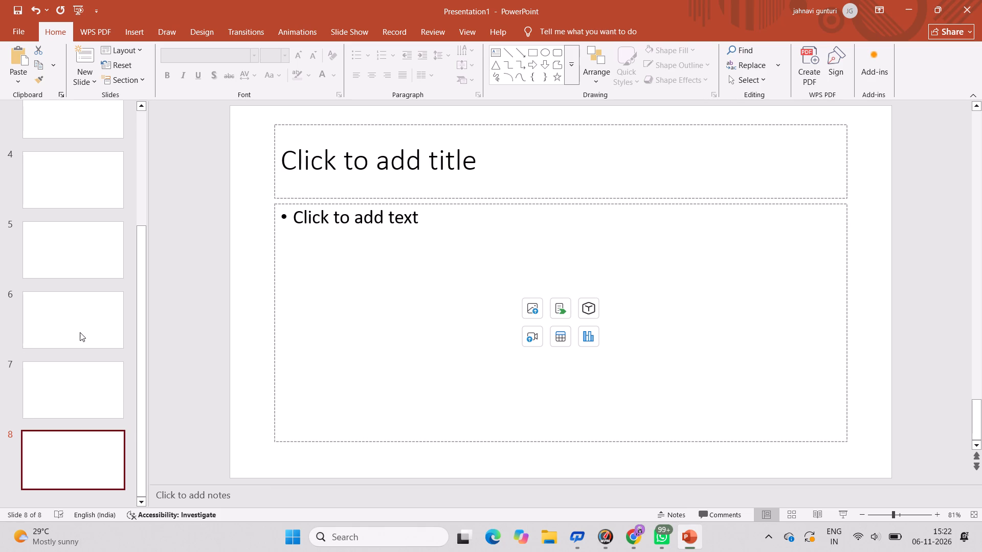
# Enlarge the Yoga Nidra title picture on slide 1 from its upper-left corner until it covers the slide's full height.
pyautogui.scroll(3, 80, 332)
pyautogui.click(95, 208)
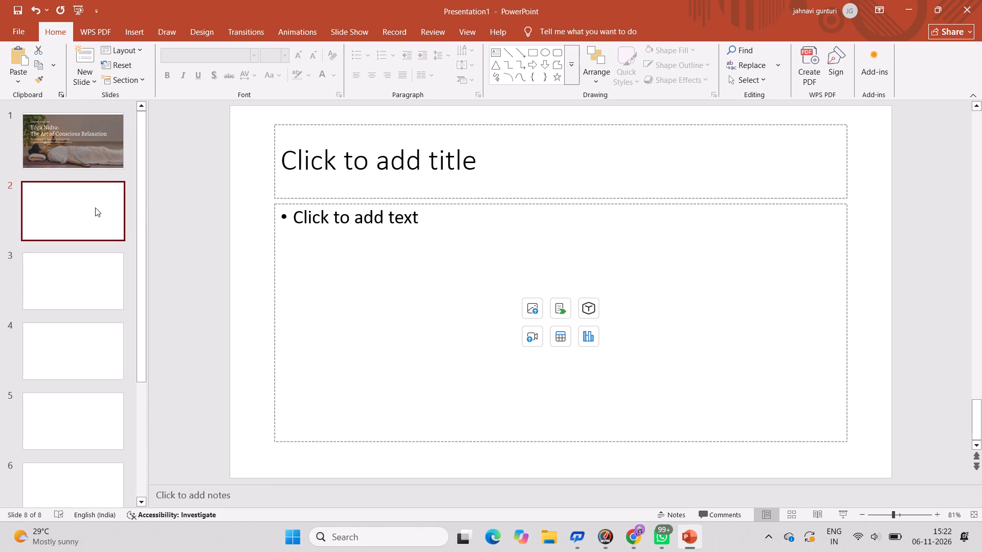
pyautogui.click(94, 154)
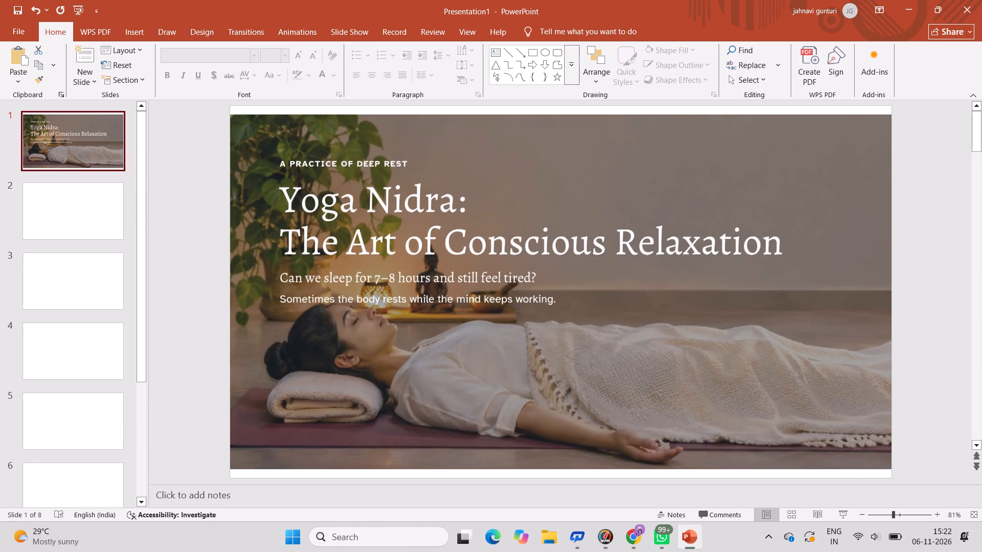
pyautogui.click(294, 122)
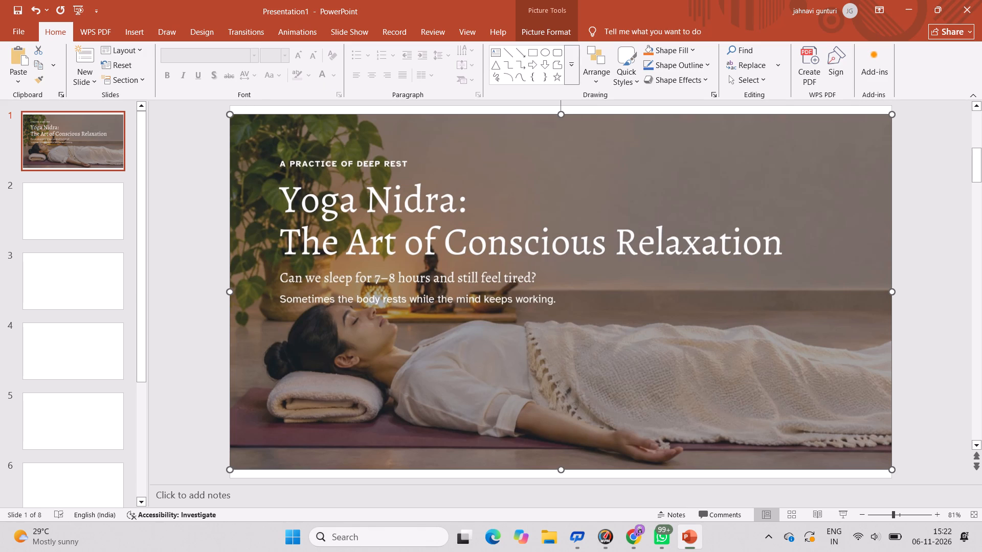
pyautogui.moveTo(232, 114); pyautogui.dragTo(249, 106)
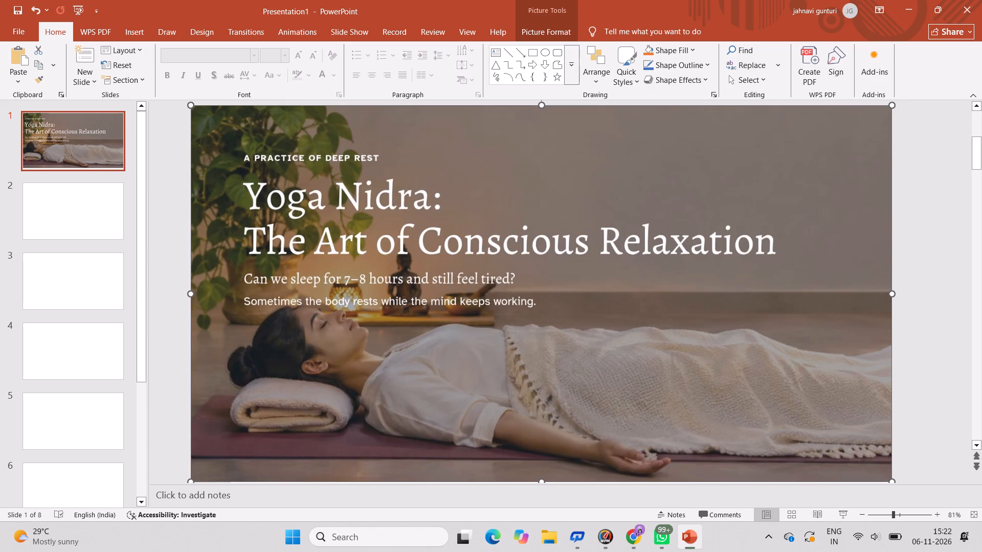
# Go to the blank slide 2.
pyautogui.click(90, 219)
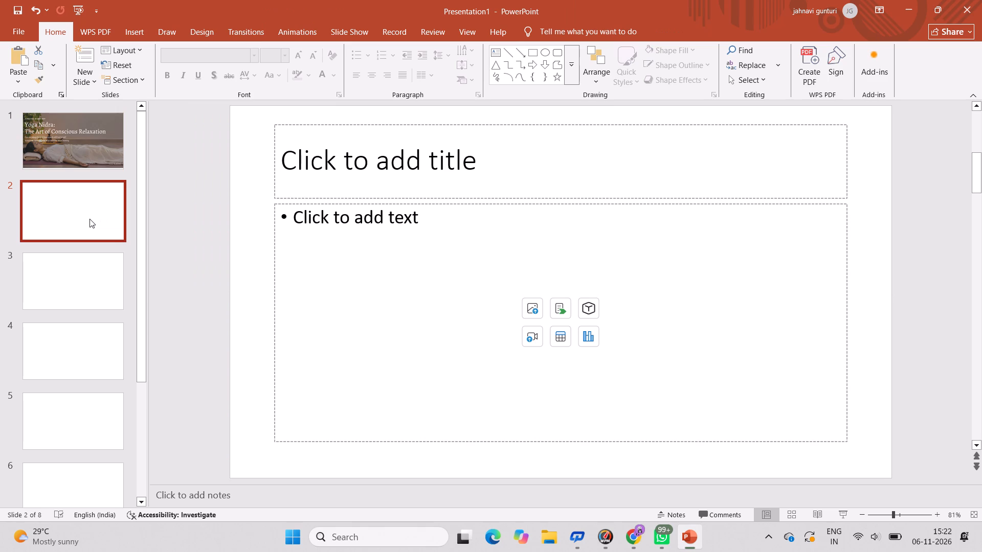
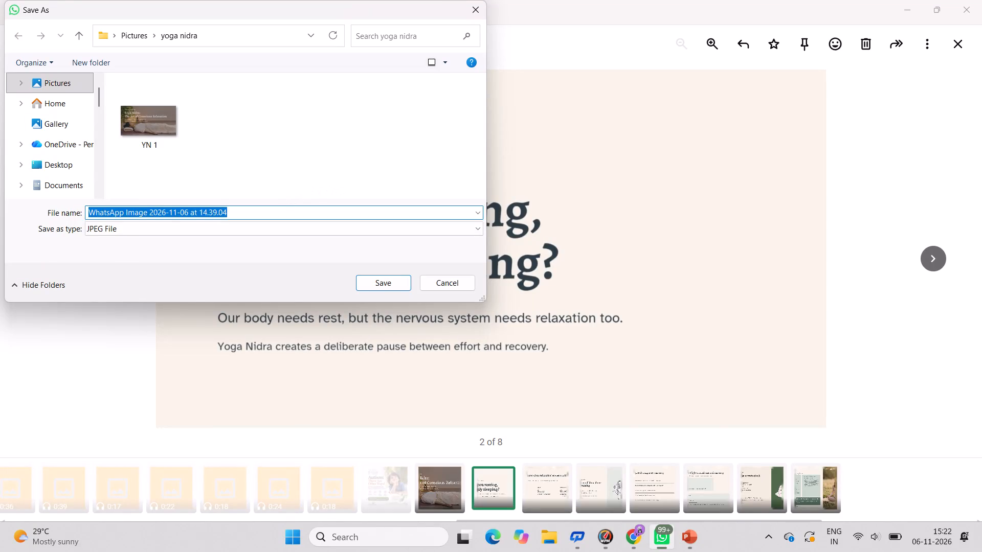
# Save the second Yoga Nidra image, about the body needing rest, as JPEG file YN 2 in the yoga nidra folder.
pyautogui.click(265, 213)
pyautogui.press('BackSpace')
pyautogui.press('BackSpace')
pyautogui.press('BackSpace')
pyautogui.press('BackSpace')
pyautogui.press('BackSpace')
pyautogui.press('BackSpace')
pyautogui.press('BackSpace')
pyautogui.press('BackSpace')
pyautogui.press('BackSpace')
pyautogui.press('BackSpace')
pyautogui.press('BackSpace')
pyautogui.press('BackSpace')
pyautogui.press('BackSpace')
pyautogui.press('BackSpace')
pyautogui.press('BackSpace')
pyautogui.press('BackSpace')
pyautogui.press('BackSpace')
pyautogui.press('BackSpace')
pyautogui.press('BackSpace')
pyautogui.press('BackSpace')
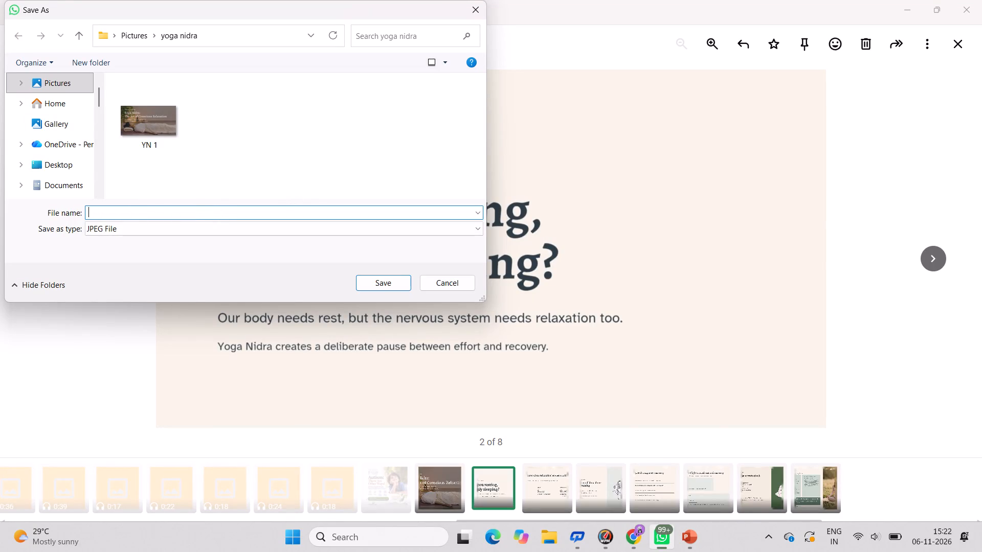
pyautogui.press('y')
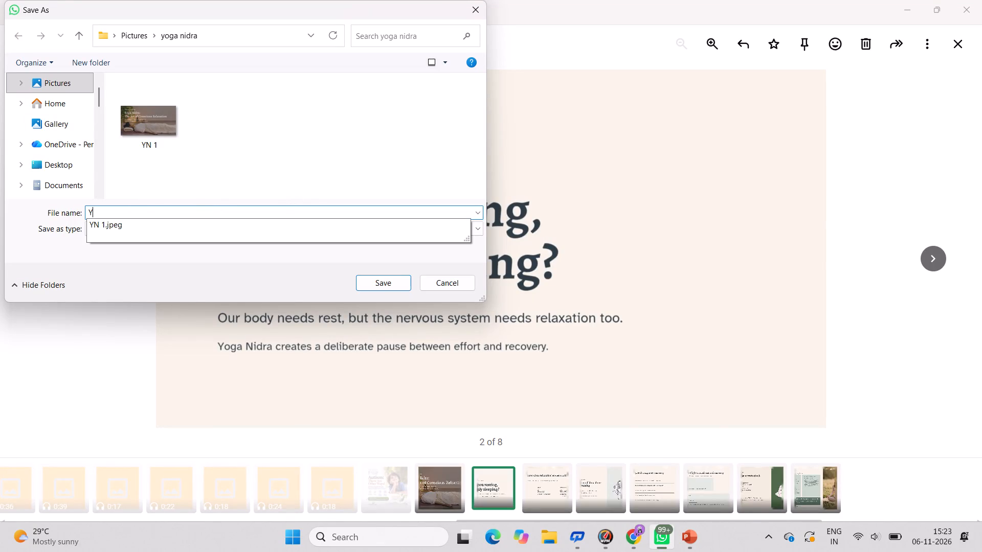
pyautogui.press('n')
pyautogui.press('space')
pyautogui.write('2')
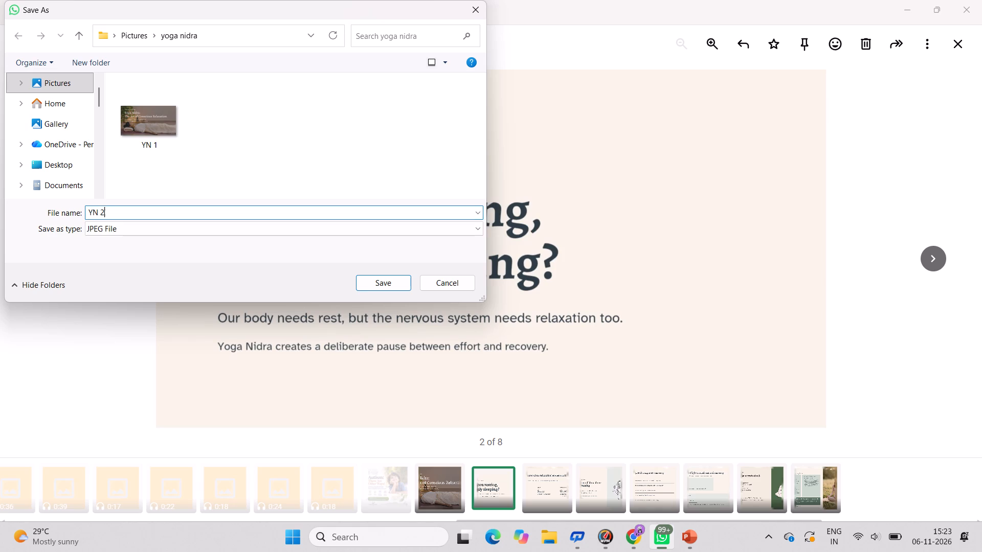
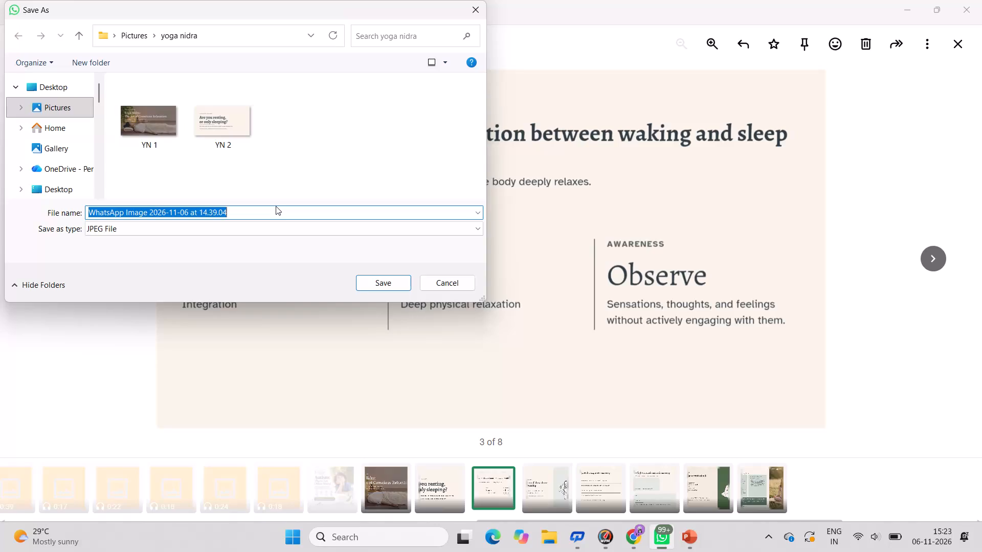
# Save the third Yoga Nidra image, the slide about the state between waking and sleep, as YN 3 in the yoga nidra folder.
pyautogui.press('BackSpace')
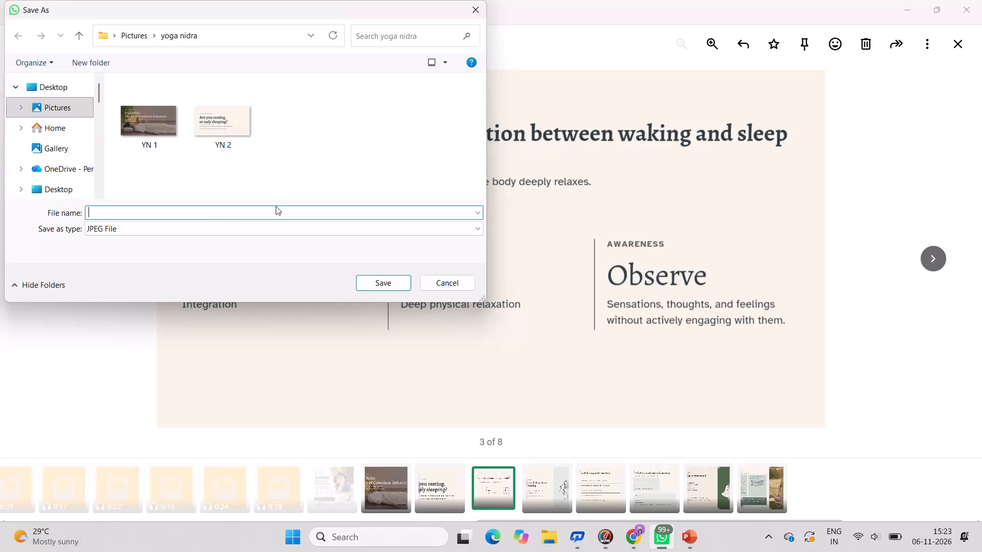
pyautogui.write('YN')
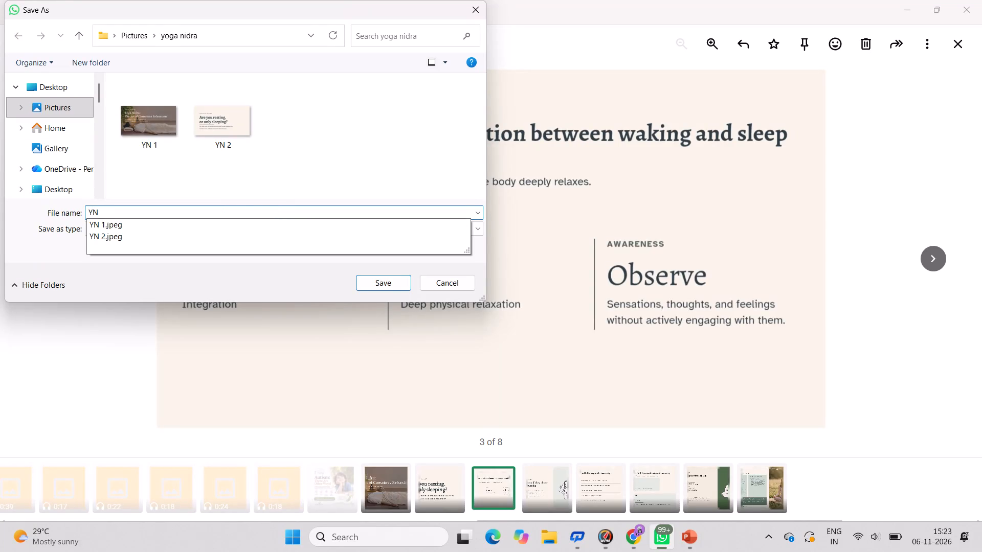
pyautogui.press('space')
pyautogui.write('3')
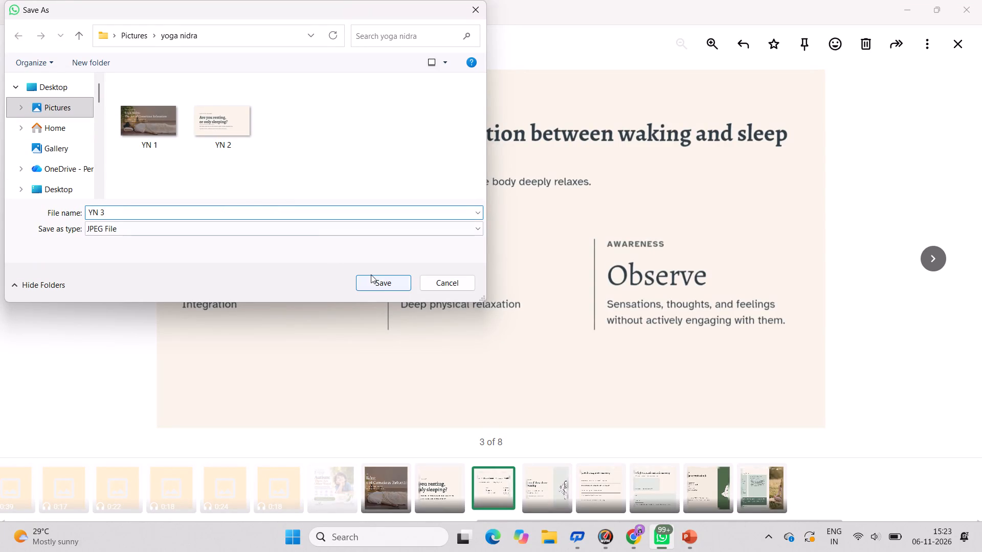
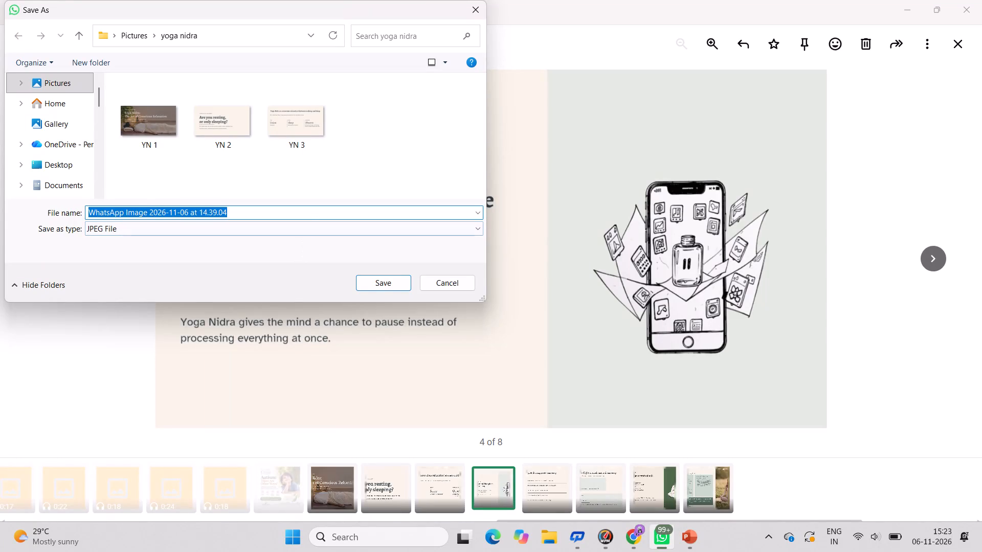
# Name the fourth Yoga Nidra image, the slide with the phone illustration, YN 4 for saving in the yoga nidra folder.
pyautogui.press('BackSpace')
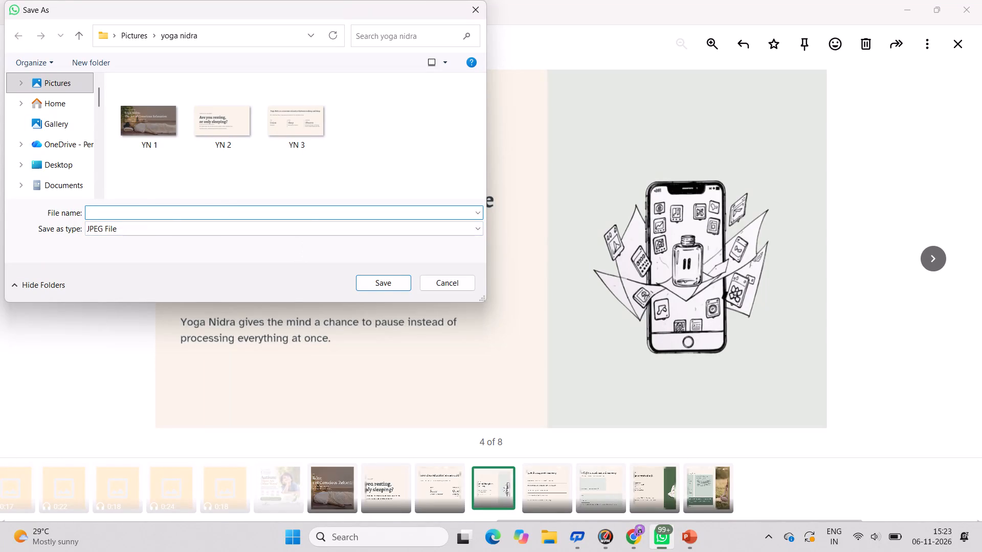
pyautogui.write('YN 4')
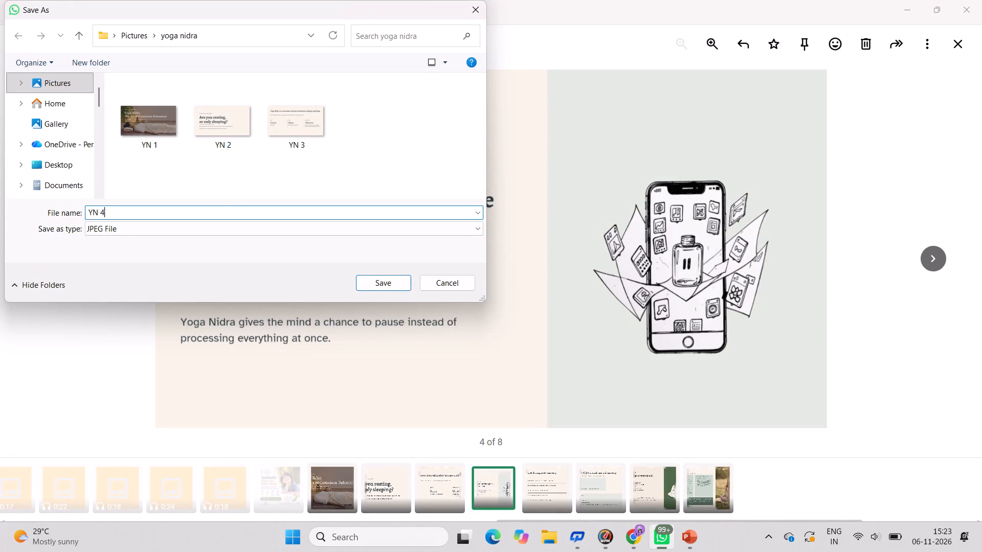
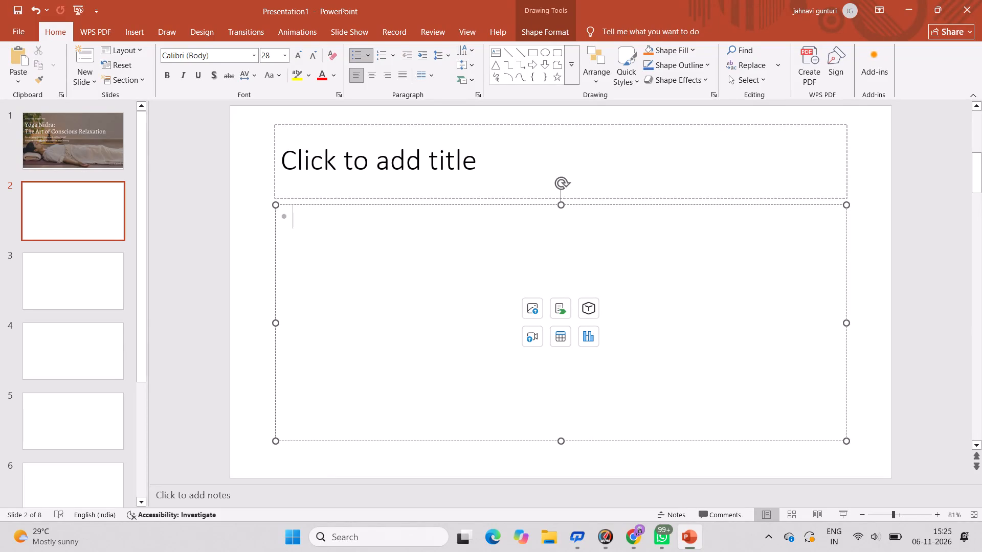
# Start inserting a picture onto the blank second slide, bringing up the choice of picture sources.
pyautogui.click(270, 137)
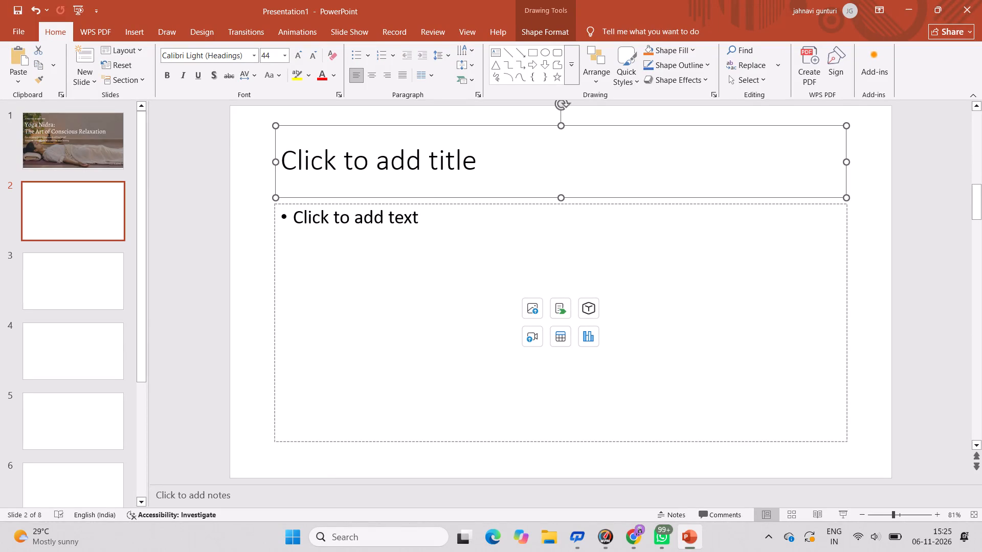
pyautogui.click(140, 23)
pyautogui.click(86, 79)
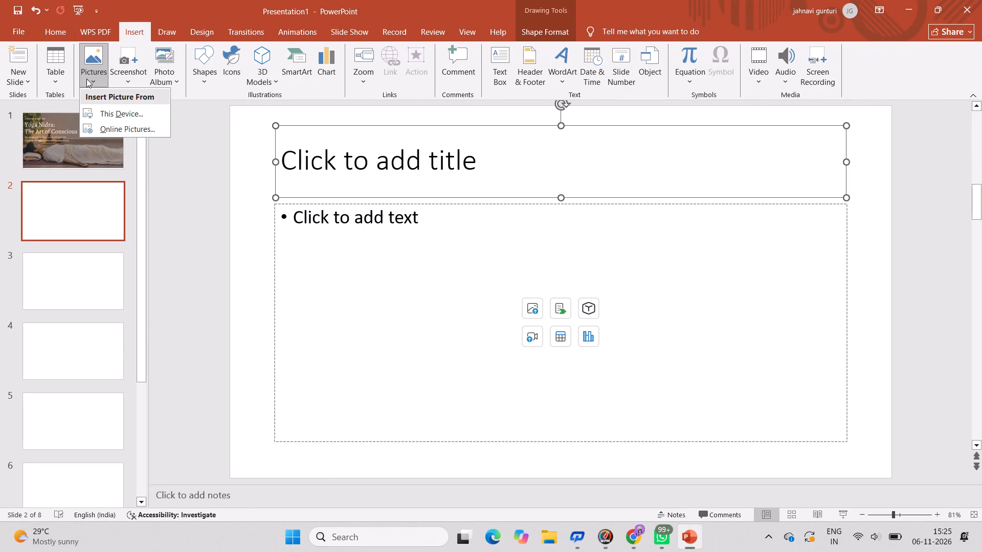
# Insert the YN 2 picture from the yoga nidra folder onto slide 2.
pyautogui.click(115, 117)
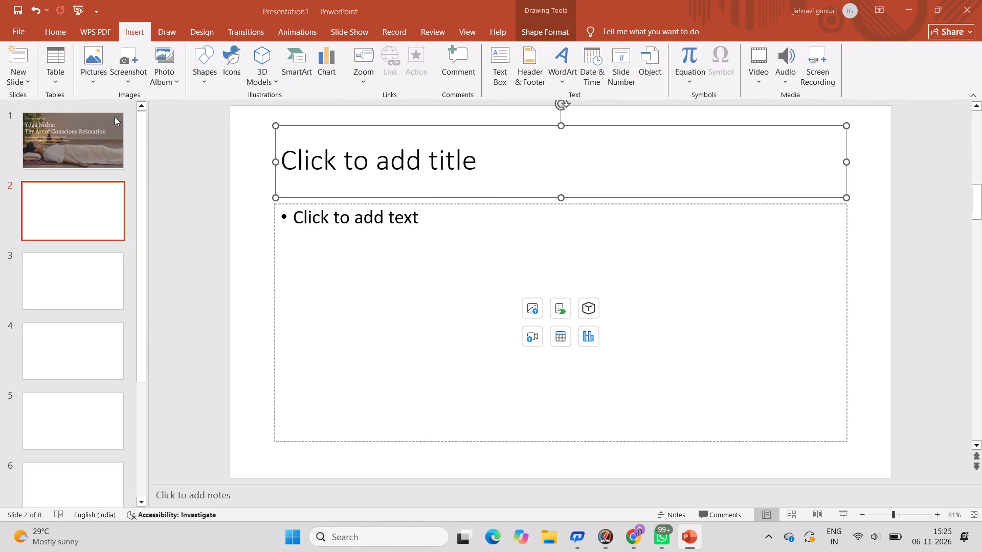
pyautogui.click(217, 127)
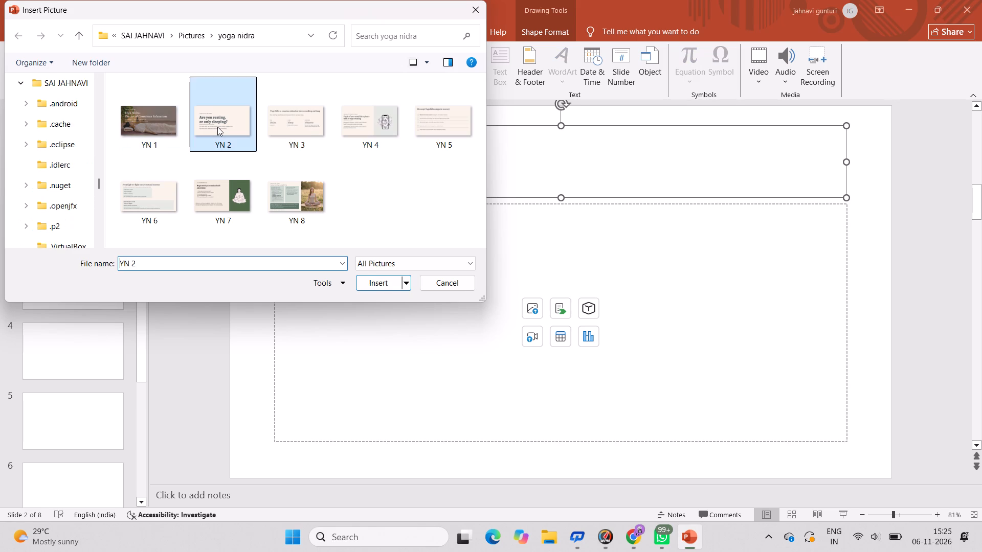
pyautogui.click(376, 281)
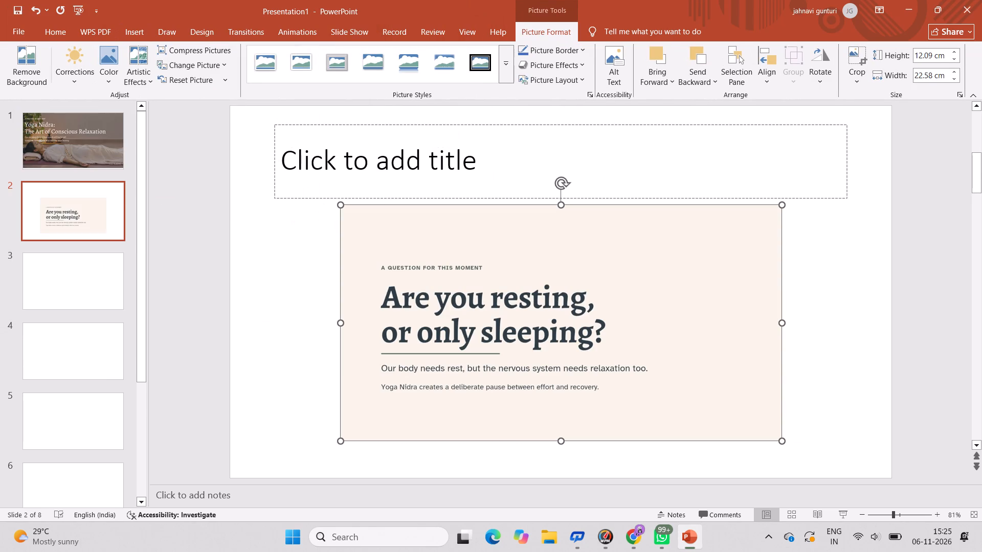
# Enlarge the slide 2 picture to about 31.5 cm wide and align it with the slide's left edge.
pyautogui.moveTo(339, 206); pyautogui.dragTo(273, 135)
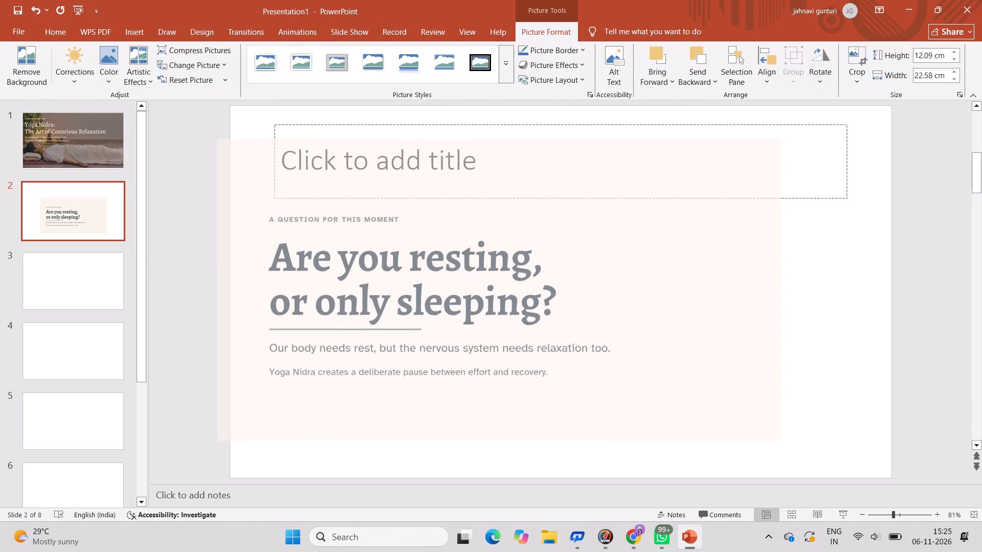
pyautogui.moveTo(273, 135); pyautogui.dragTo(288, 111)
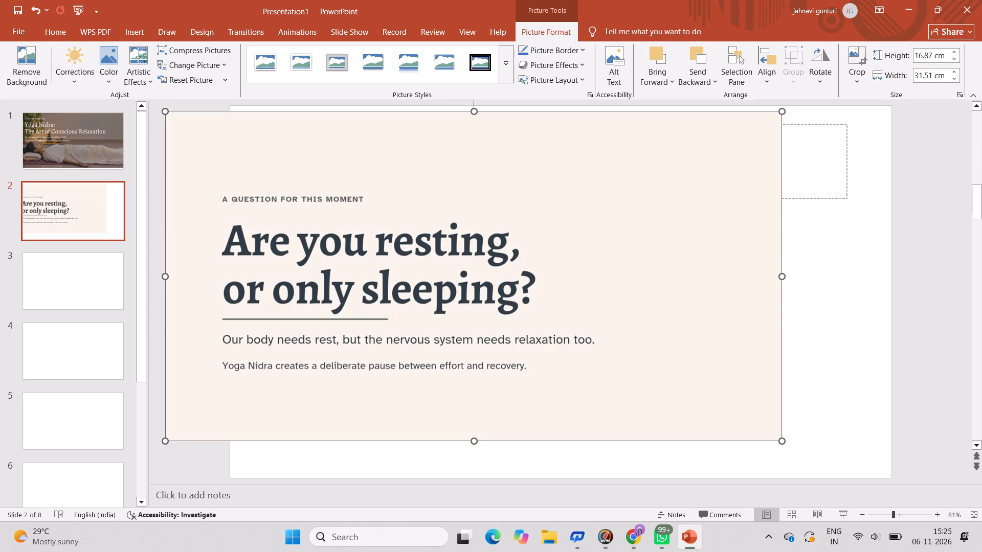
pyautogui.moveTo(366, 193); pyautogui.dragTo(431, 198)
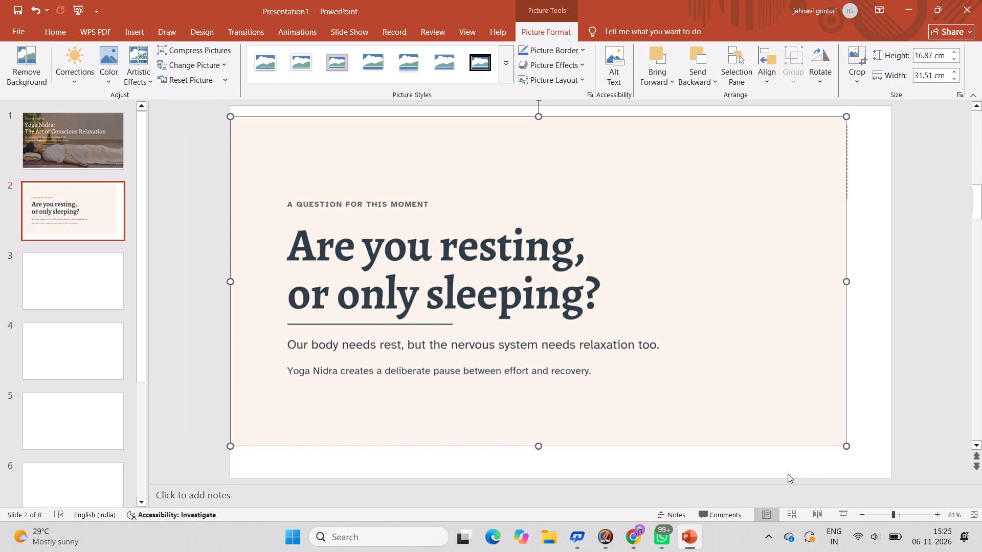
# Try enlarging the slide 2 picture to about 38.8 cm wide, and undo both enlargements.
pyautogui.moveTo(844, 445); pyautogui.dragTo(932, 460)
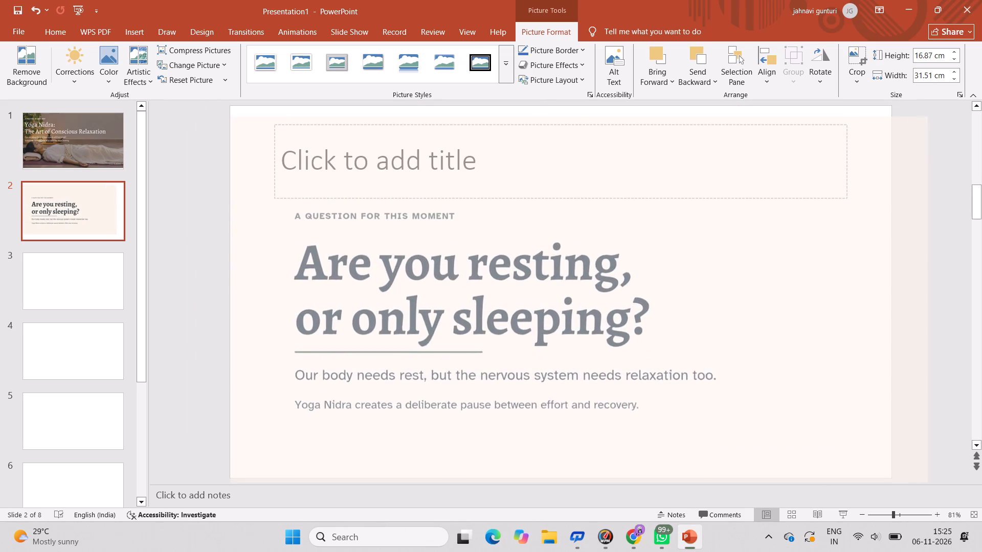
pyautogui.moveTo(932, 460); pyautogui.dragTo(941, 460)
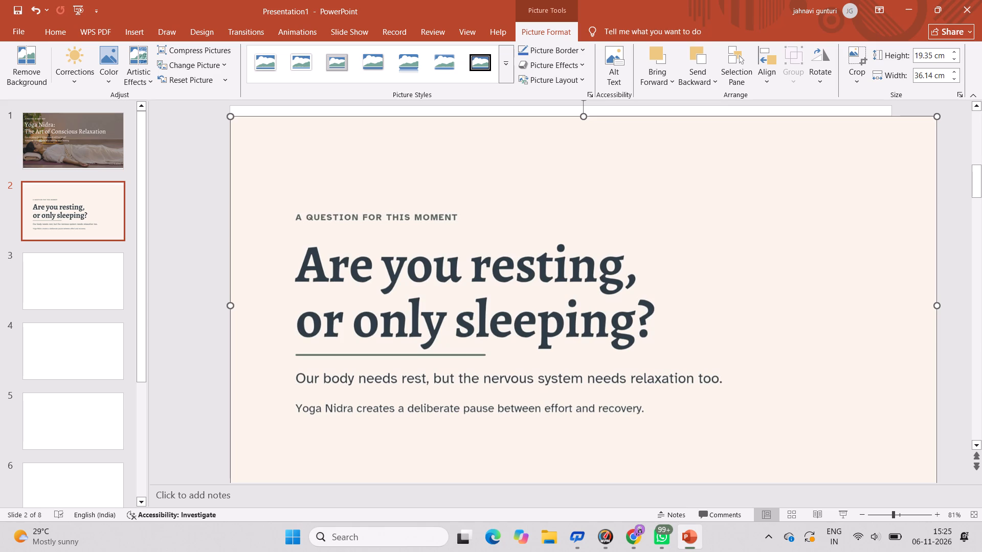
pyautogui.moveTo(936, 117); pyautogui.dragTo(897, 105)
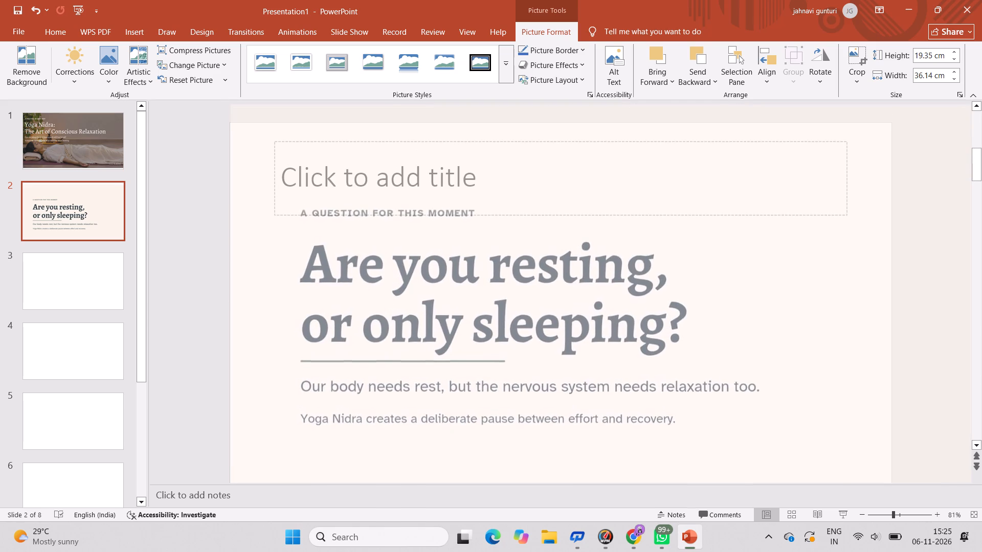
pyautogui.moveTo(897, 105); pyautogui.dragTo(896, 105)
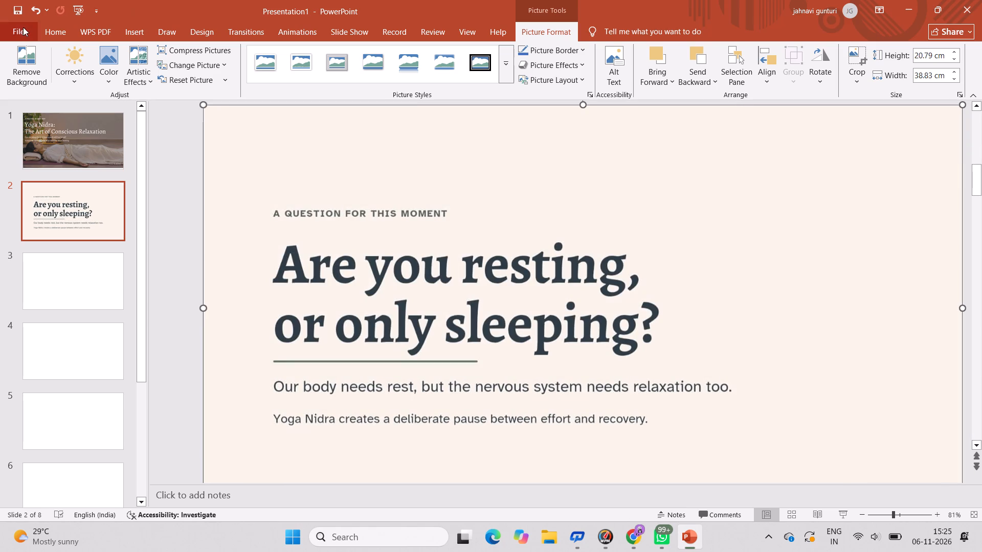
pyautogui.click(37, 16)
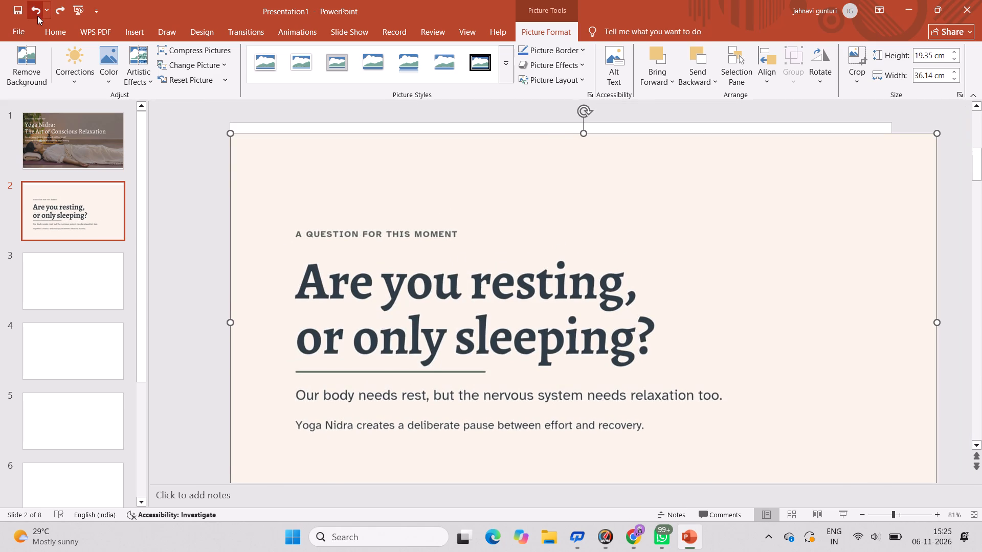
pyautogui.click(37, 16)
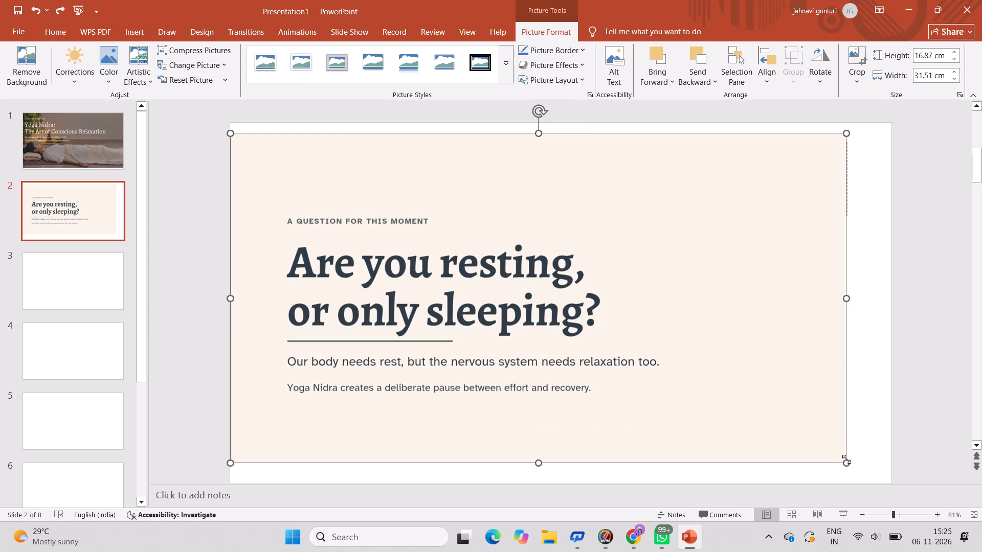
# Resize the slide 2 picture to about 33.6 by 18.6 cm and align it with the slide's top-left corner.
pyautogui.moveTo(846, 461); pyautogui.dragTo(888, 472)
pyautogui.moveTo(693, 388); pyautogui.dragTo(689, 360)
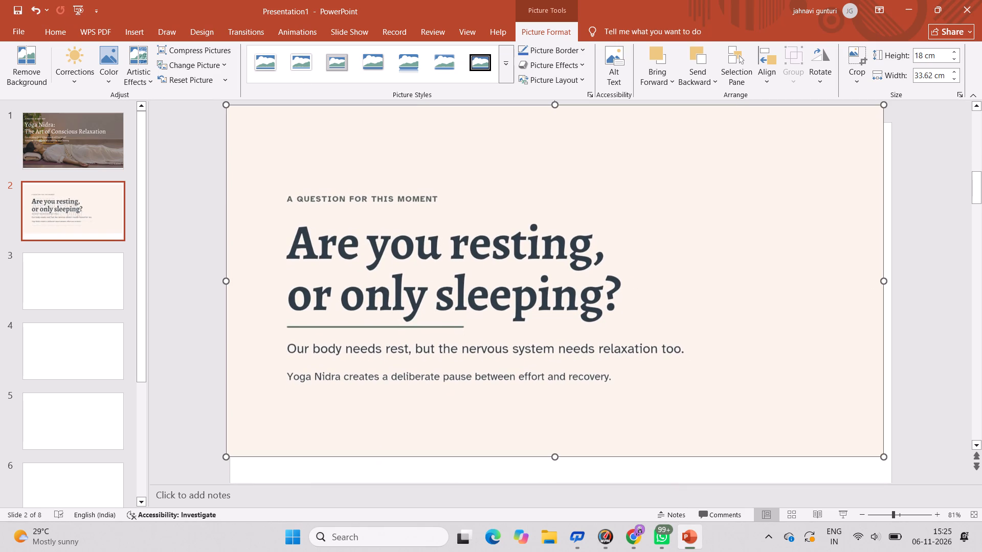
pyautogui.moveTo(556, 458); pyautogui.dragTo(559, 463)
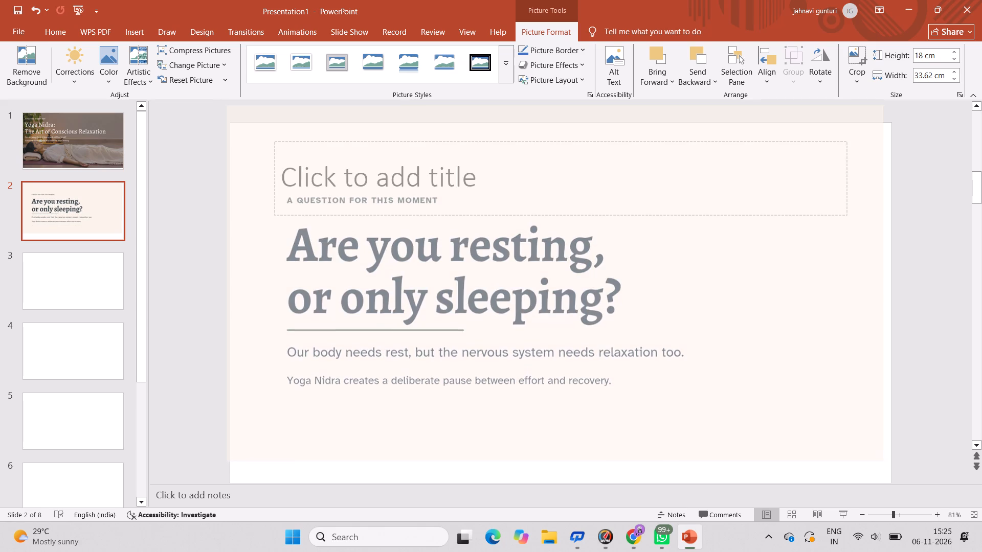
pyautogui.moveTo(559, 463); pyautogui.dragTo(560, 470)
pyautogui.click(523, 259)
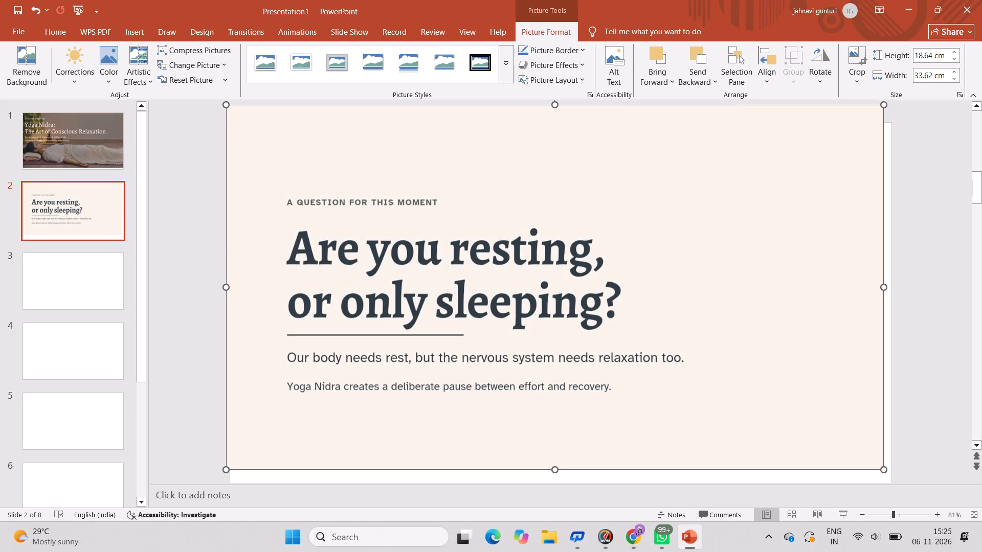
pyautogui.moveTo(605, 272); pyautogui.dragTo(612, 292)
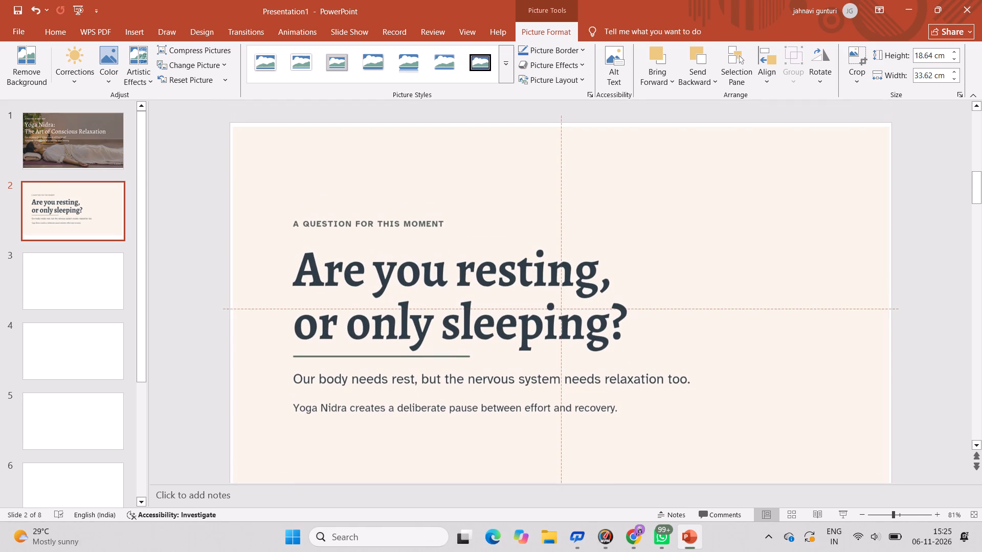
pyautogui.moveTo(612, 292); pyautogui.dragTo(608, 289)
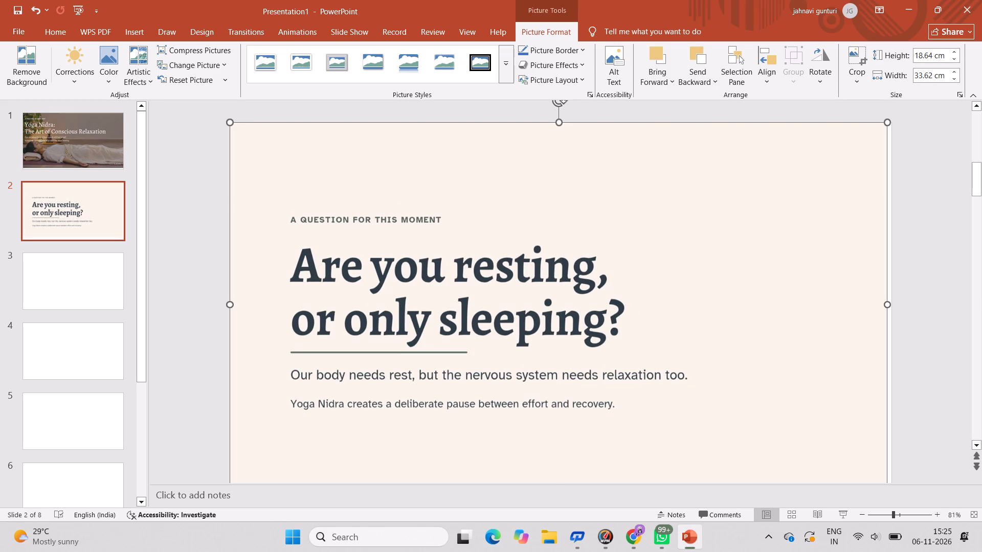
pyautogui.click(932, 231)
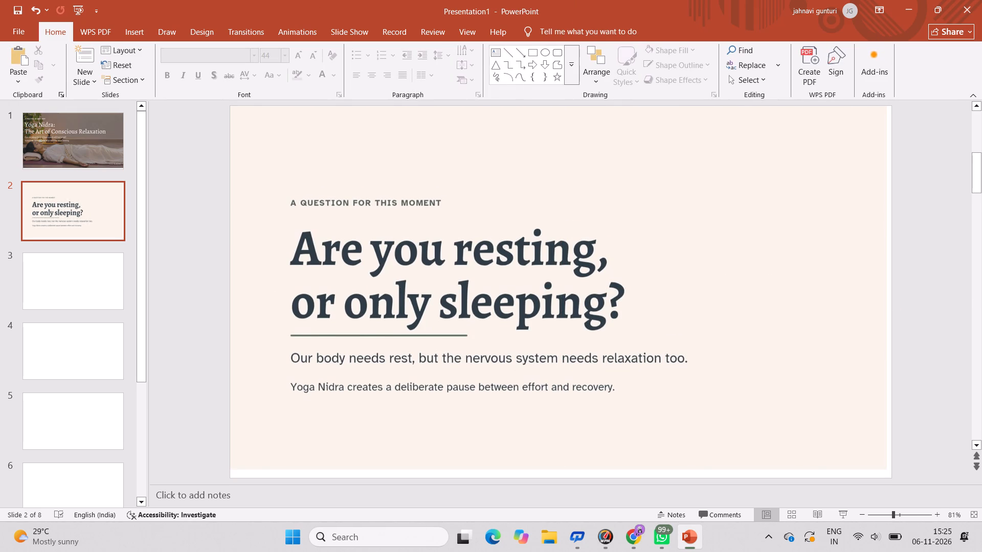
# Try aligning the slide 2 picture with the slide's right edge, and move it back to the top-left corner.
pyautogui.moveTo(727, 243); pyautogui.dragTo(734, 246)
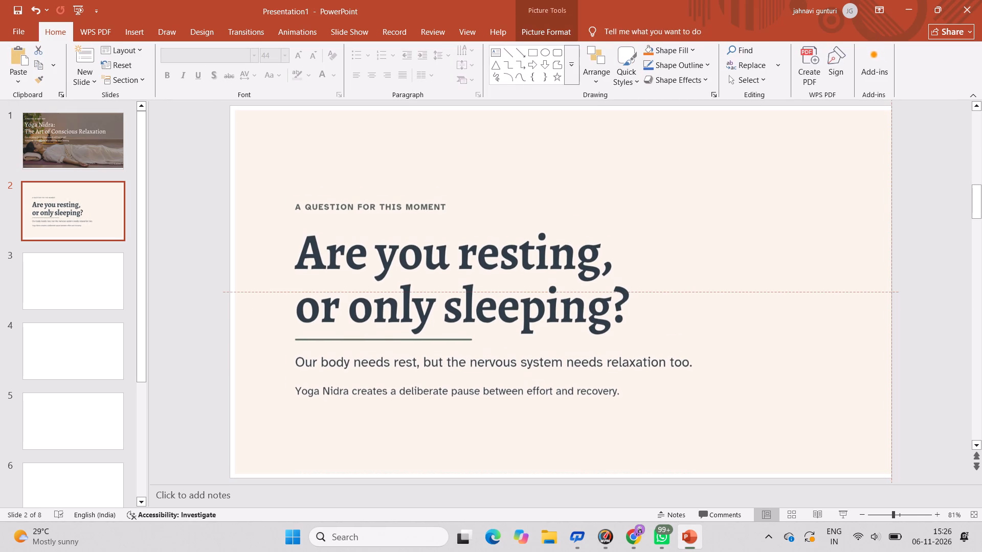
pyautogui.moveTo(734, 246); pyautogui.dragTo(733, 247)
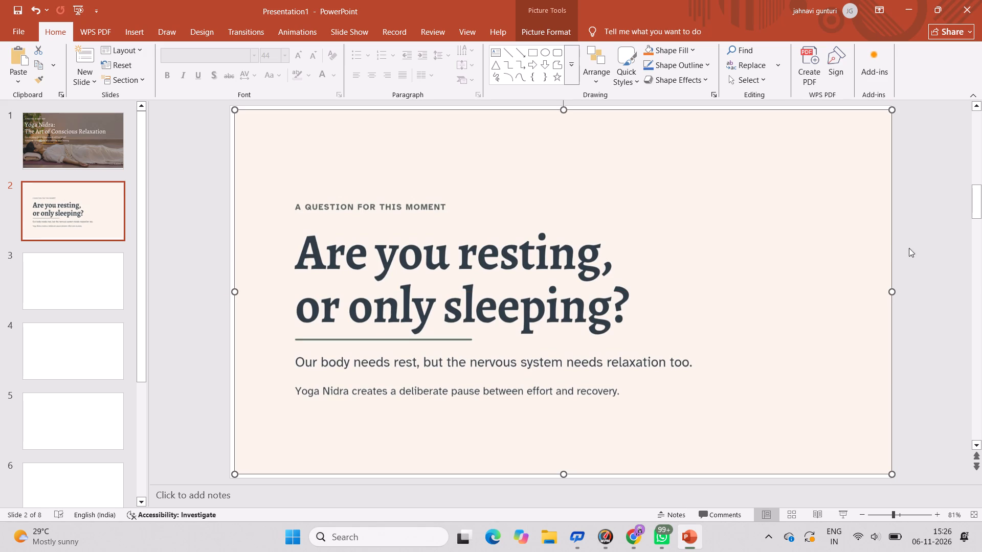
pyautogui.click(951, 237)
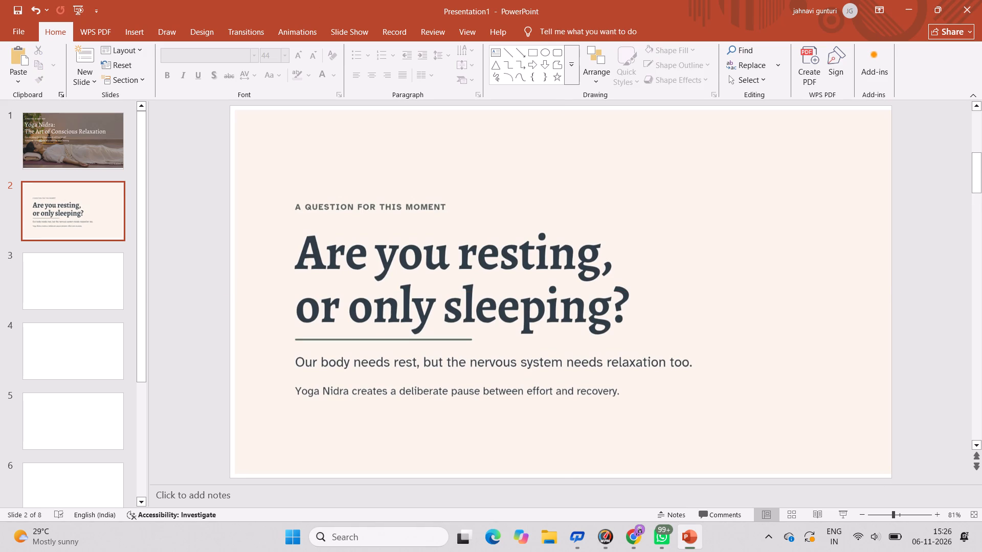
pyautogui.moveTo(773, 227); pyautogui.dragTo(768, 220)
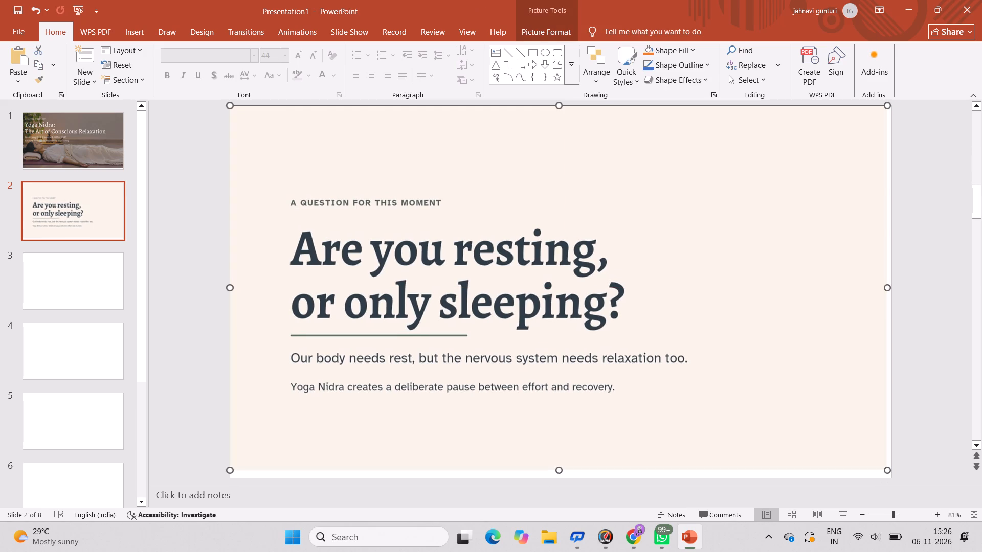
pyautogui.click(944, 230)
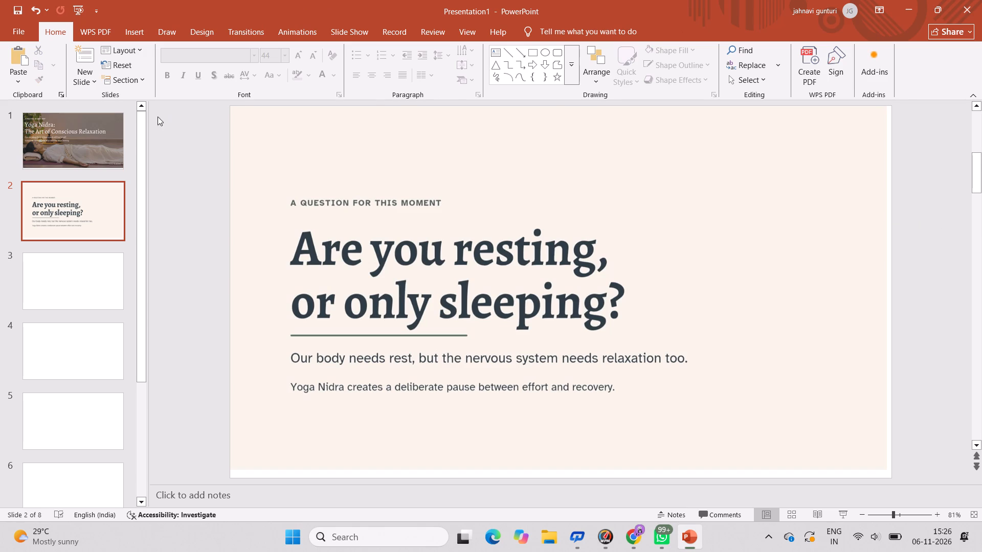
# Narrow the slide 1 picture to the slide's left edge and move it down to the slide's bottom edge.
pyautogui.click(107, 136)
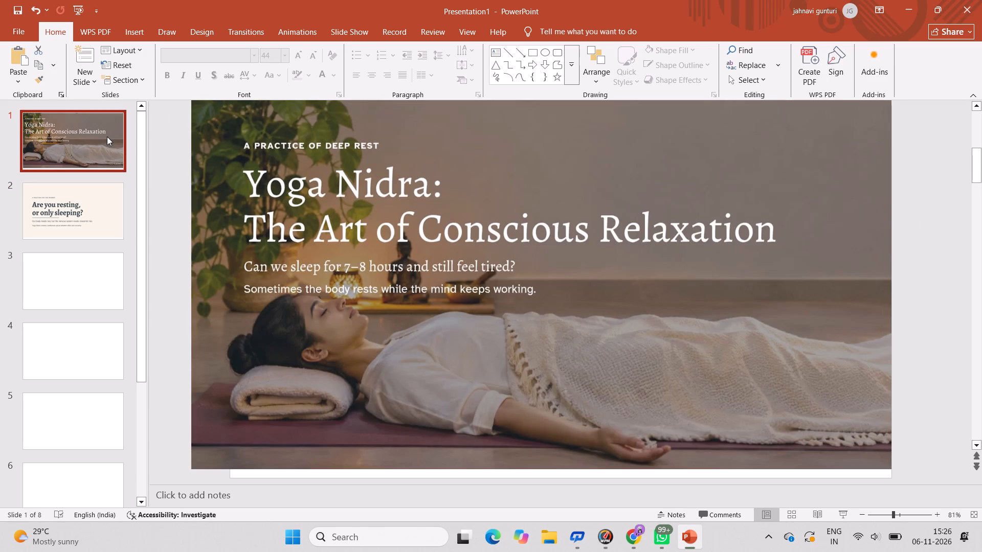
pyautogui.click(427, 289)
pyautogui.moveTo(194, 281); pyautogui.dragTo(233, 313)
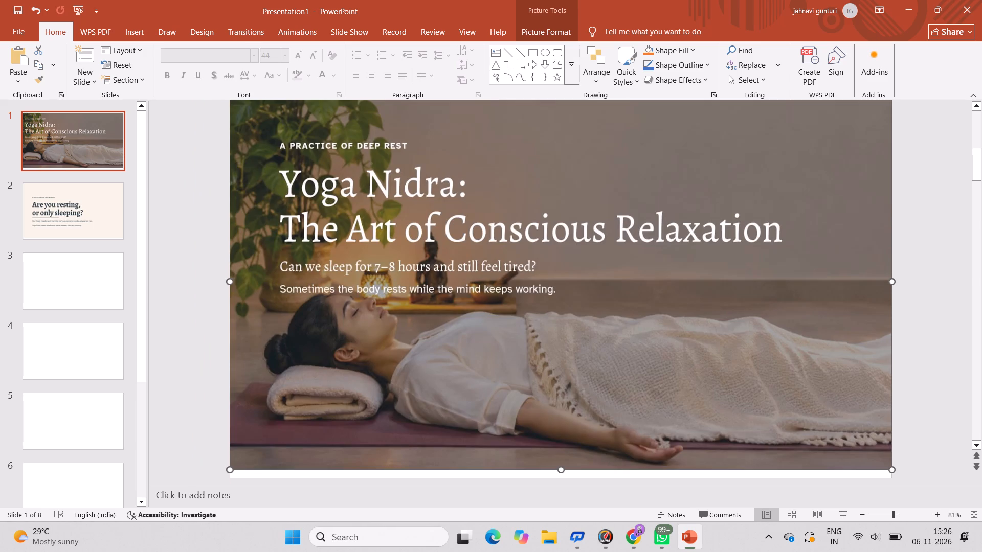
pyautogui.moveTo(453, 327); pyautogui.dragTo(453, 334)
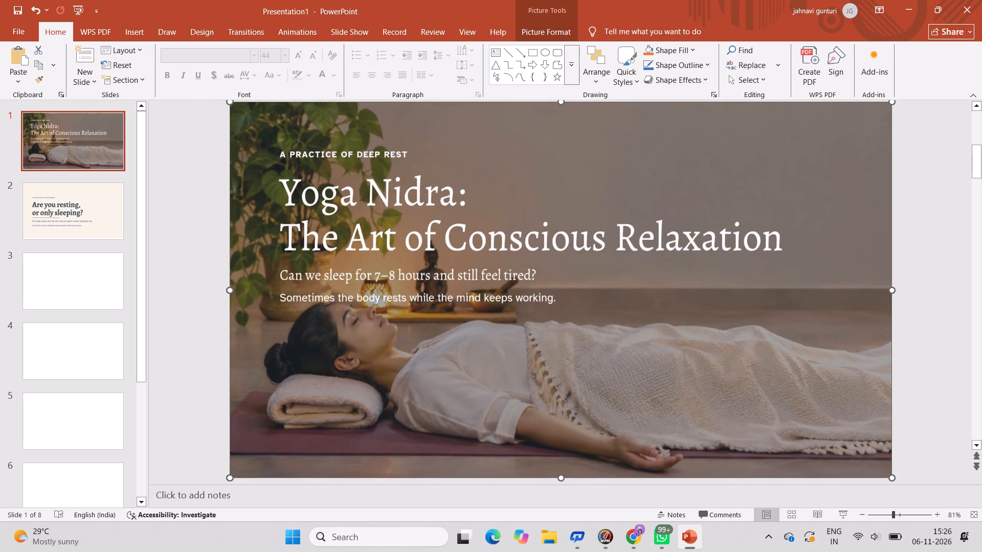
pyautogui.click(74, 211)
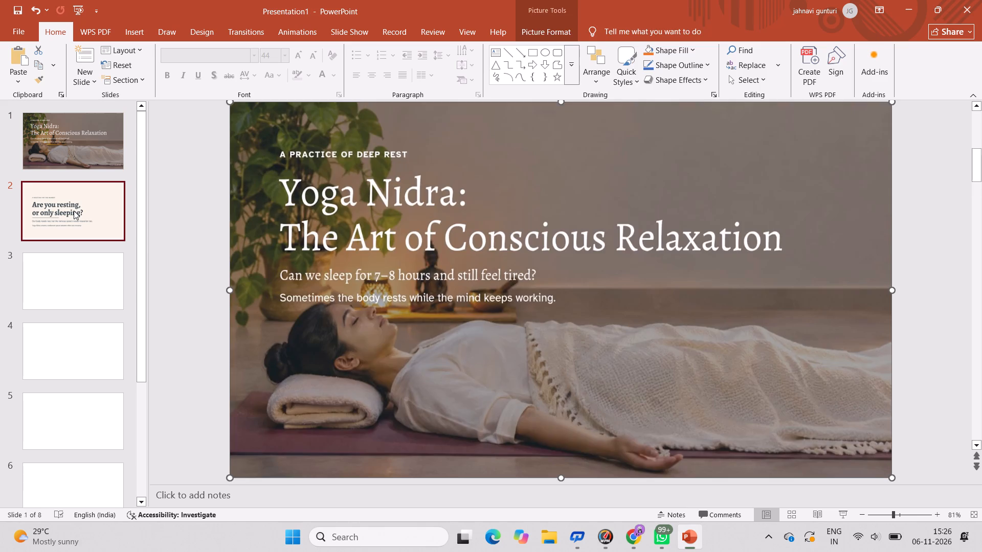
pyautogui.click(73, 160)
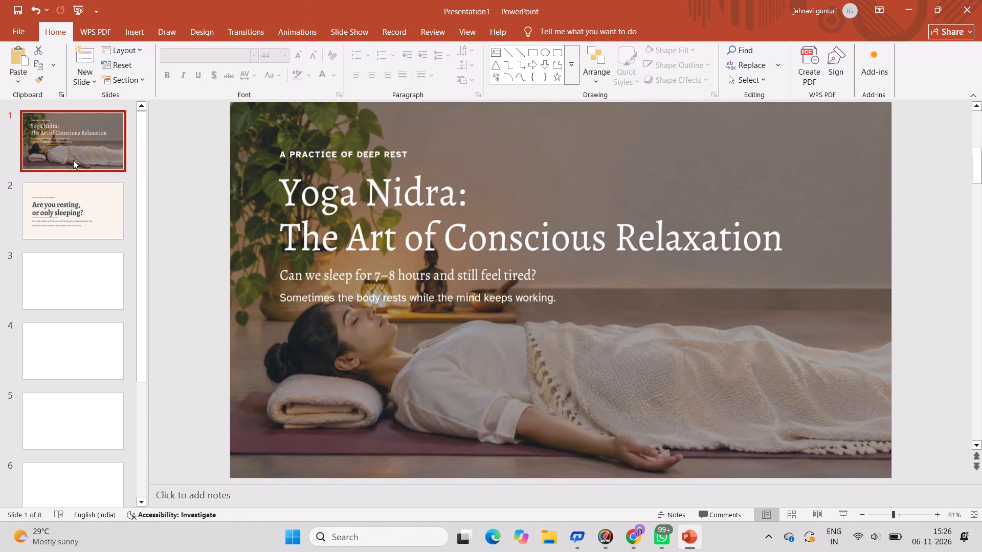
# Stretch the bottom of the slide 2 picture down to the slide's bottom edge.
pyautogui.click(78, 205)
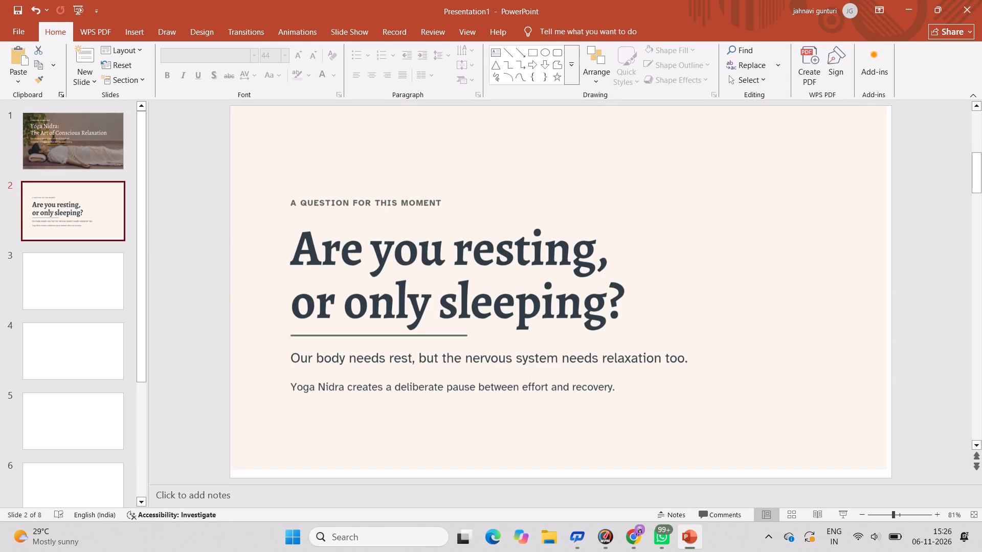
pyautogui.click(586, 469)
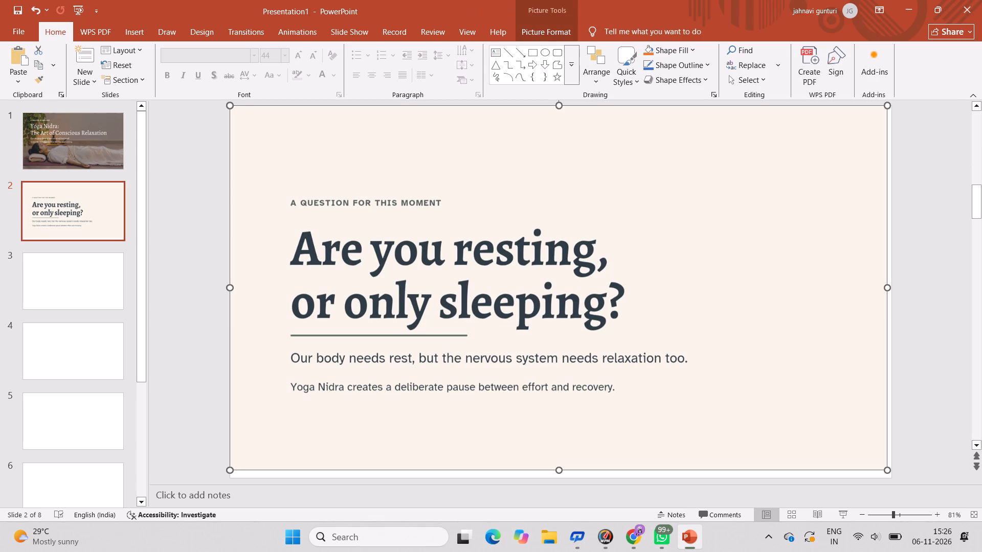
pyautogui.moveTo(560, 470); pyautogui.dragTo(560, 477)
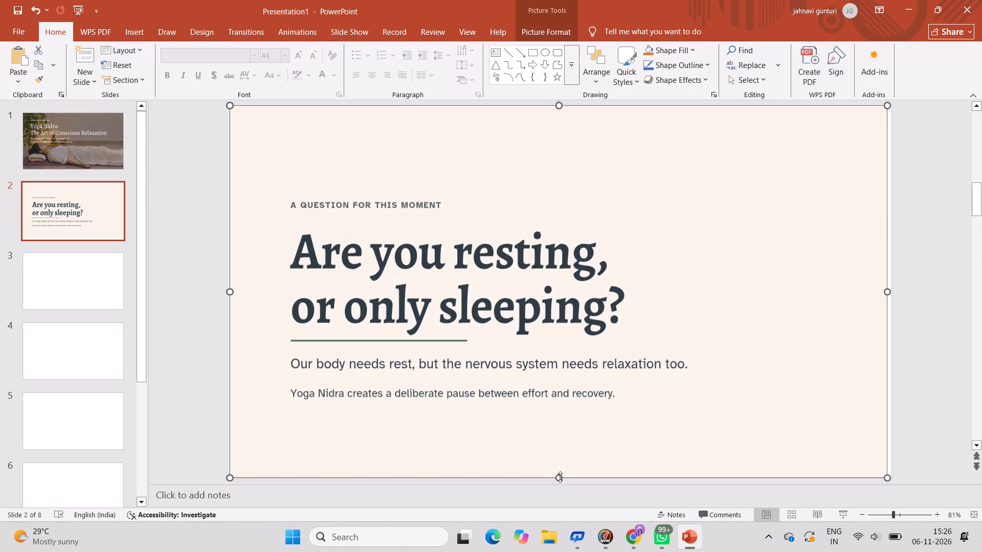
pyautogui.click(197, 316)
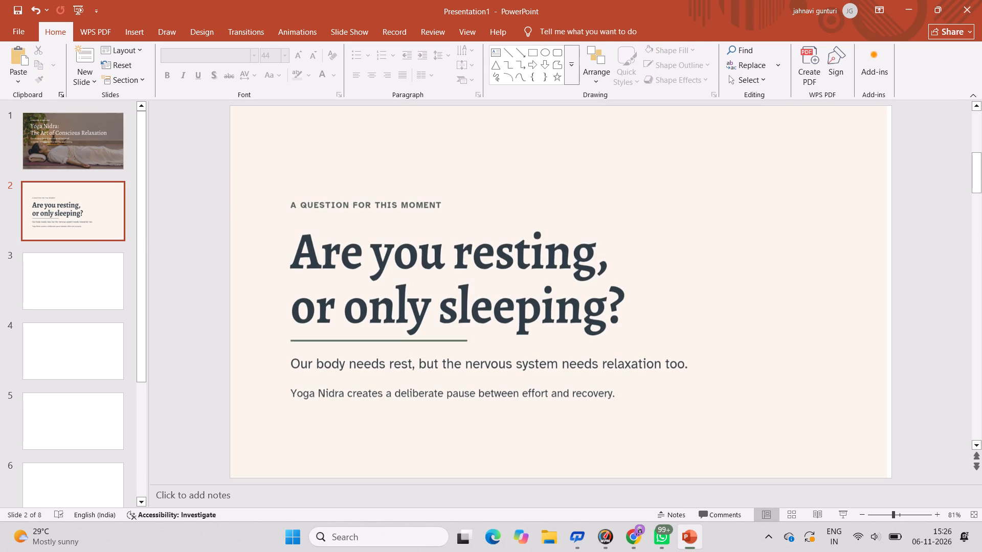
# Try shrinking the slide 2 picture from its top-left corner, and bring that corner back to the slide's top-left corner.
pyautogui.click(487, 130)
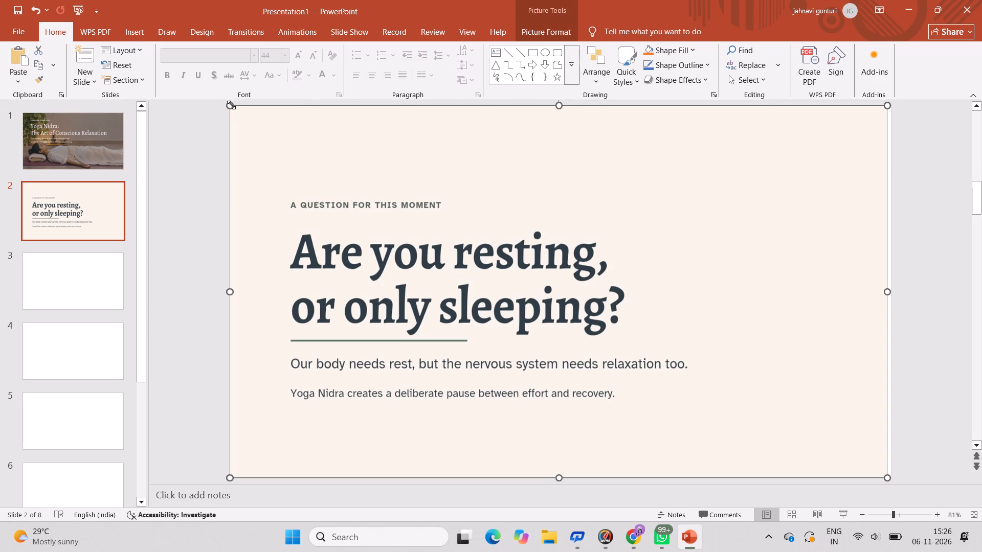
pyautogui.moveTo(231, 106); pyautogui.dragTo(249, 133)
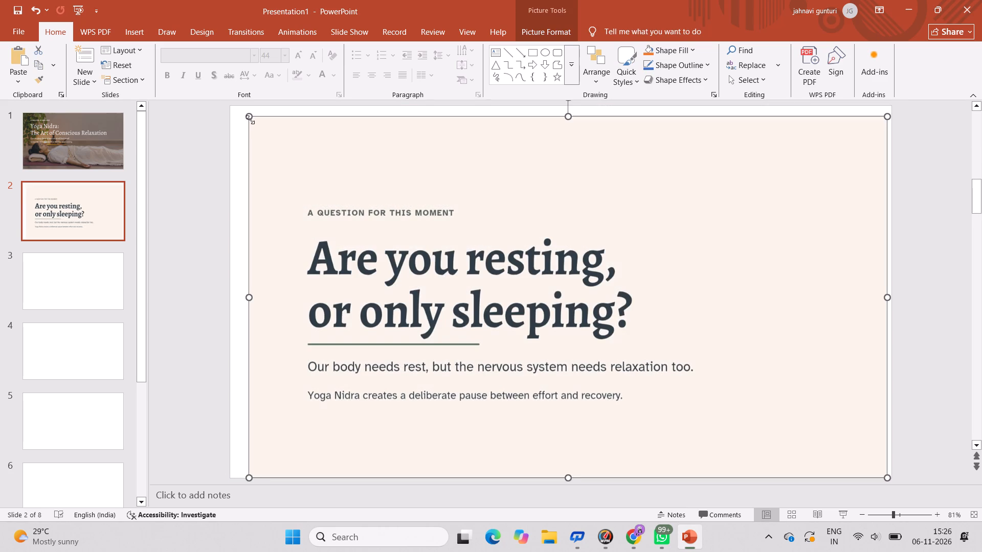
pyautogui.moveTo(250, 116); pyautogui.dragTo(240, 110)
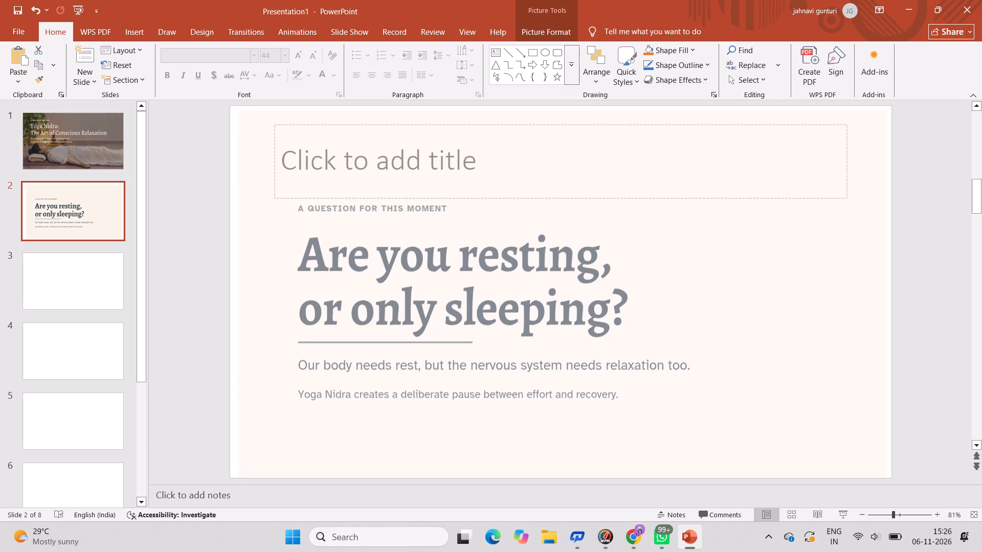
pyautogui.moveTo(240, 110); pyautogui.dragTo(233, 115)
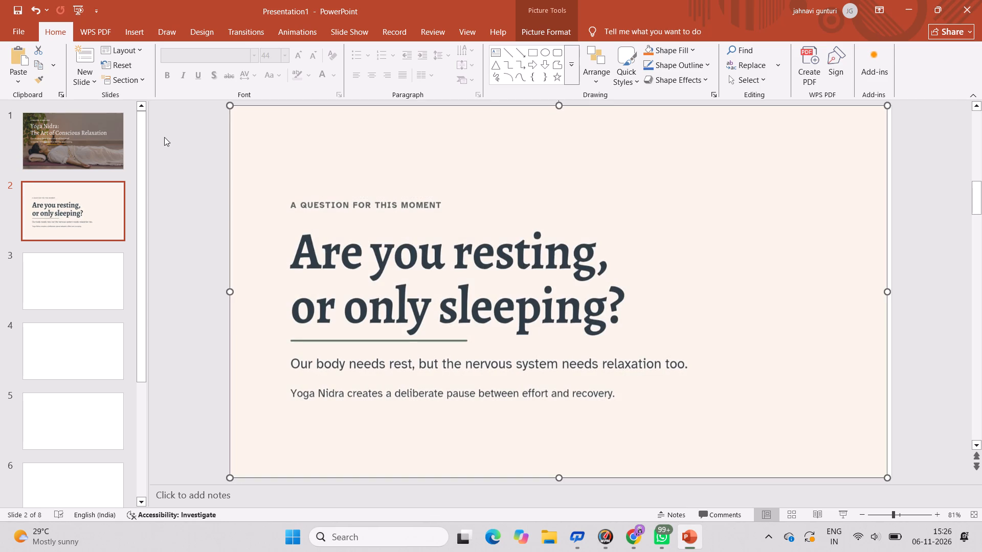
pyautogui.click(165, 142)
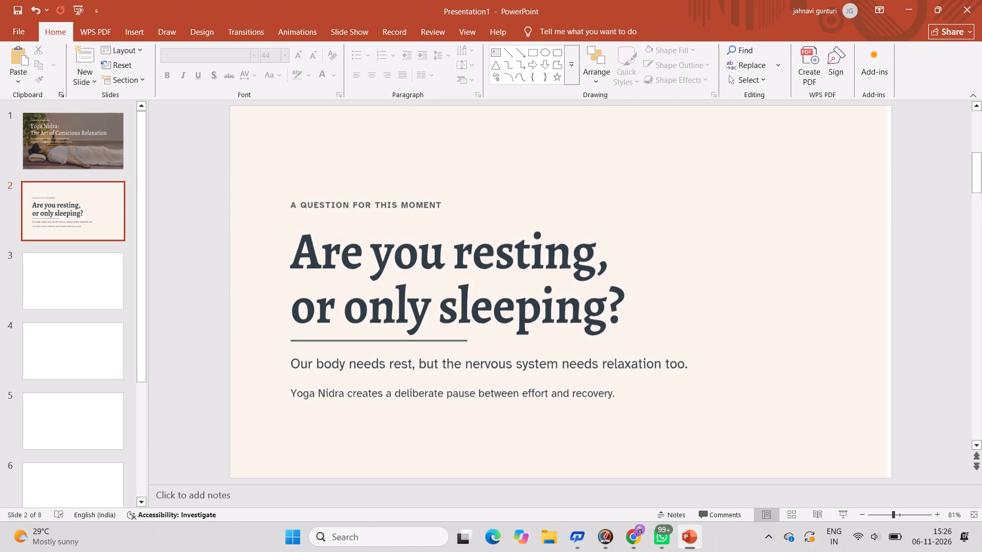
# Enlarge the slide 2 picture from its top-right corner until it reaches the slide's right edge.
pyautogui.click(831, 137)
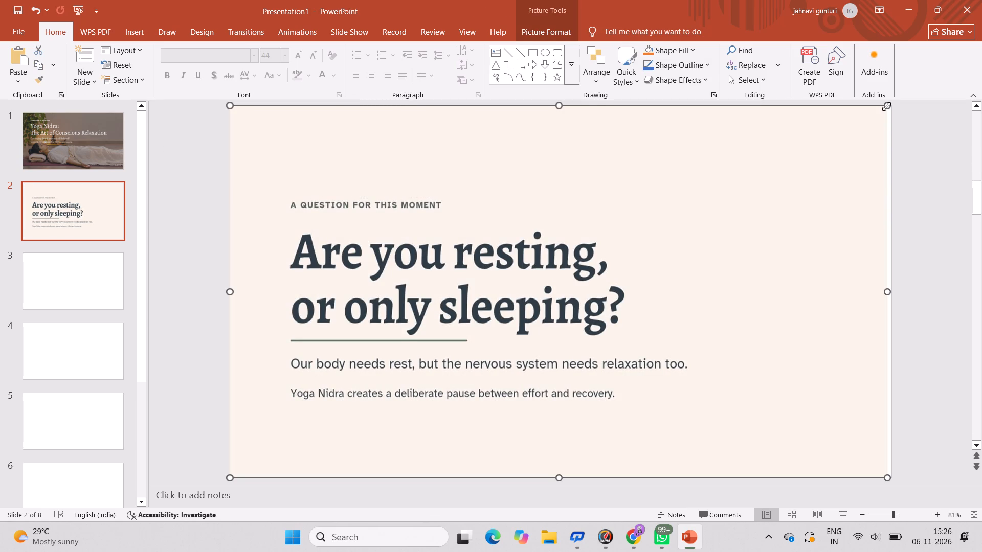
pyautogui.click(886, 106)
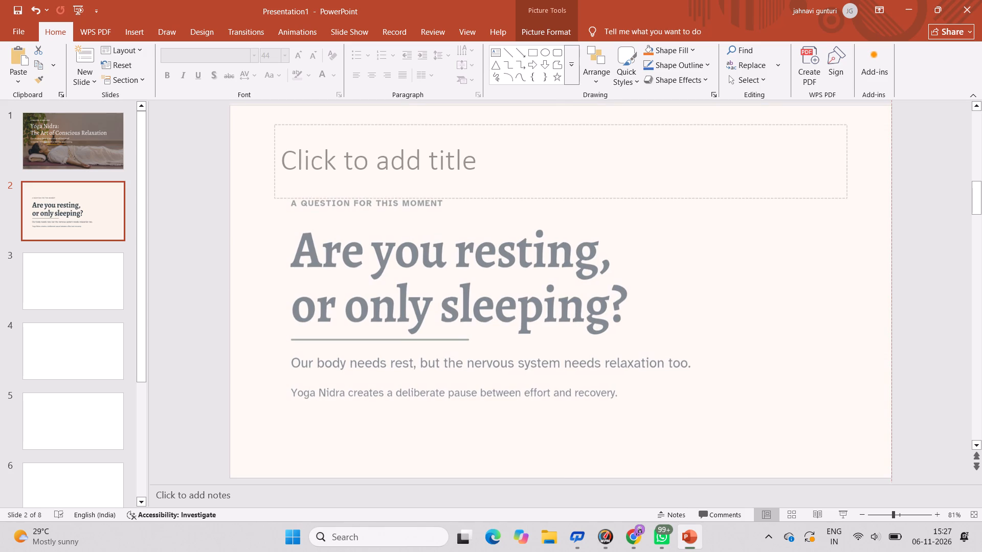
pyautogui.click(155, 316)
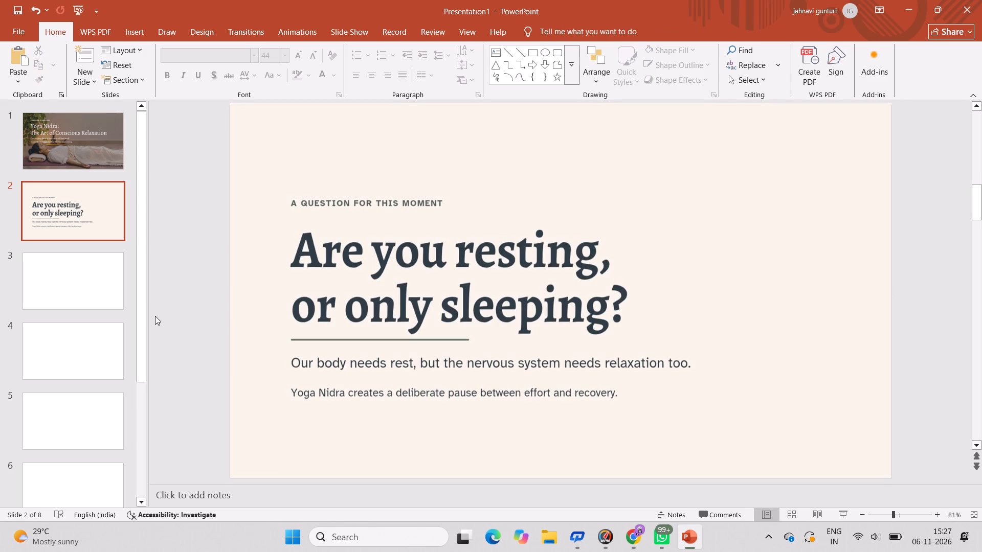
# Insert the picture YN 3 from the yoga nidra folder on slide 3.
pyautogui.click(91, 143)
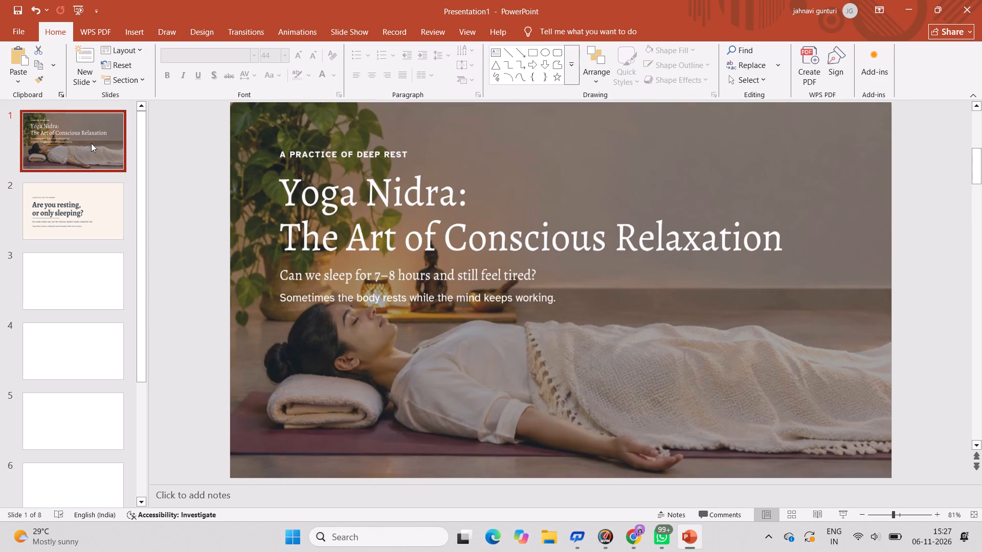
pyautogui.click(94, 191)
pyautogui.click(91, 275)
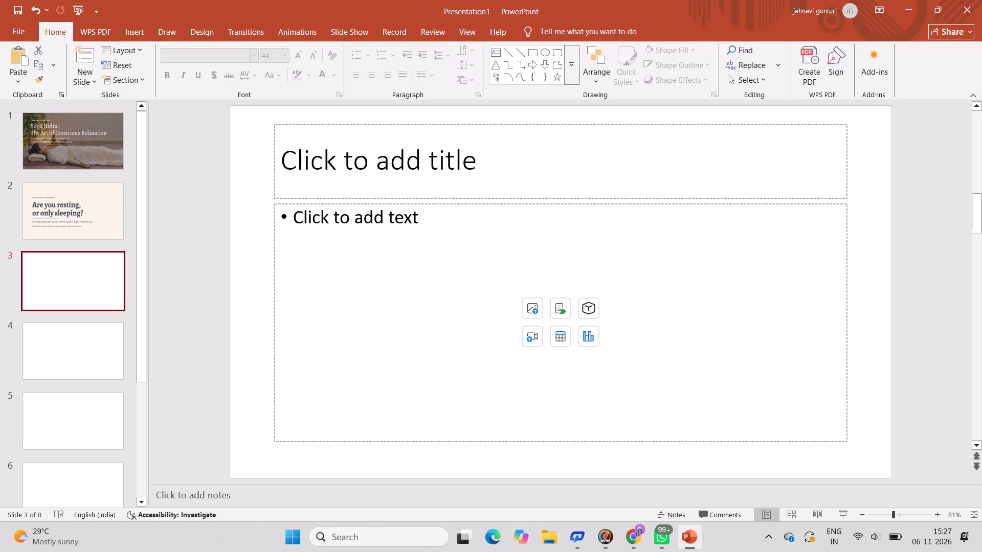
pyautogui.click(130, 27)
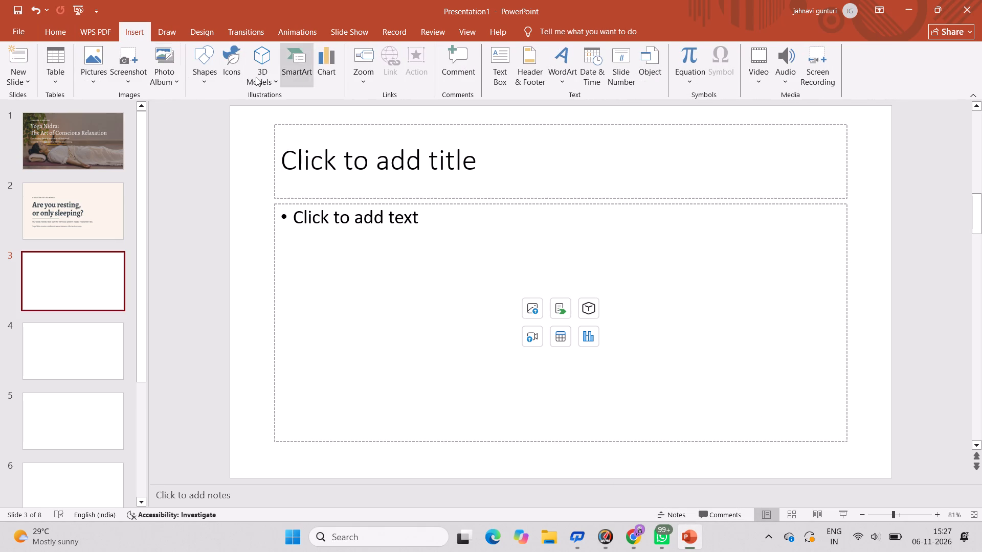
pyautogui.click(98, 72)
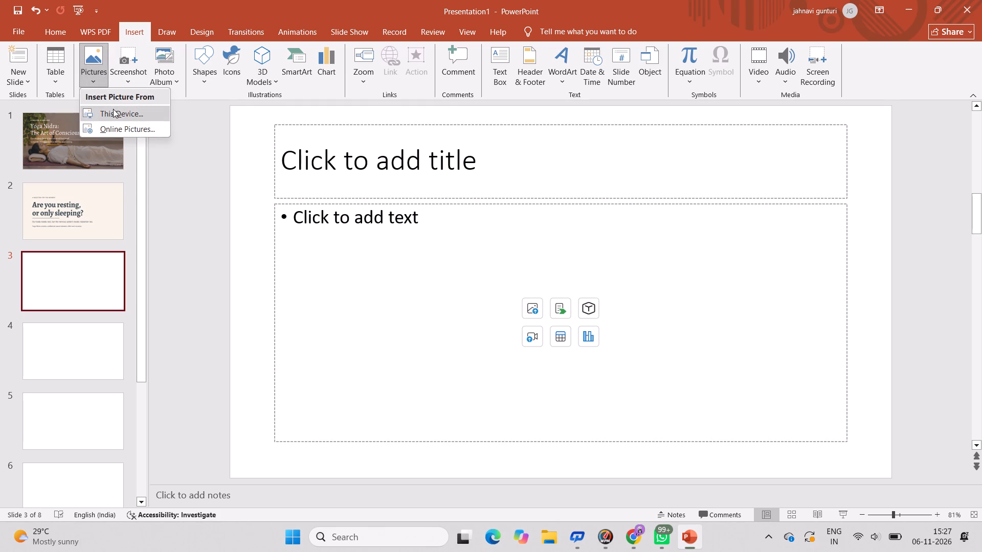
pyautogui.click(113, 109)
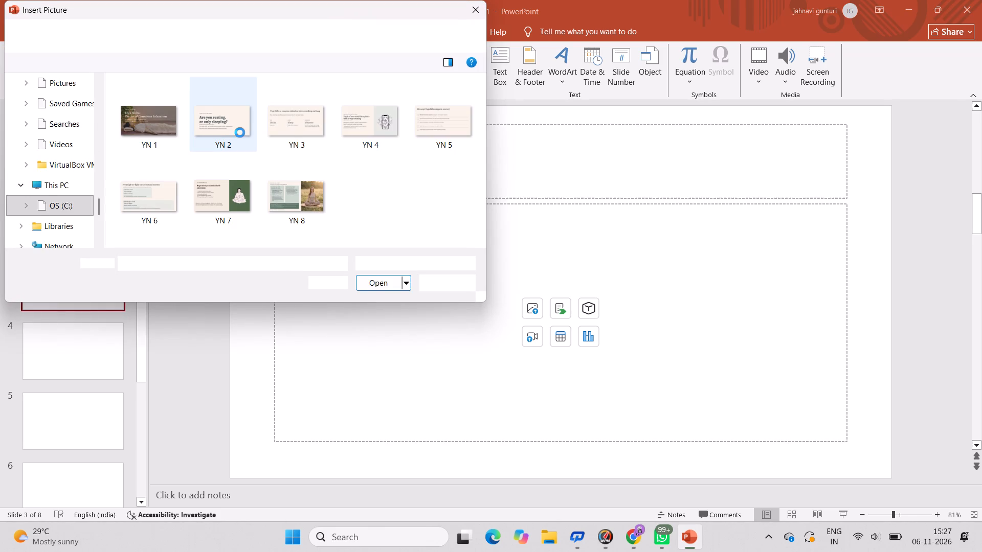
pyautogui.click(295, 135)
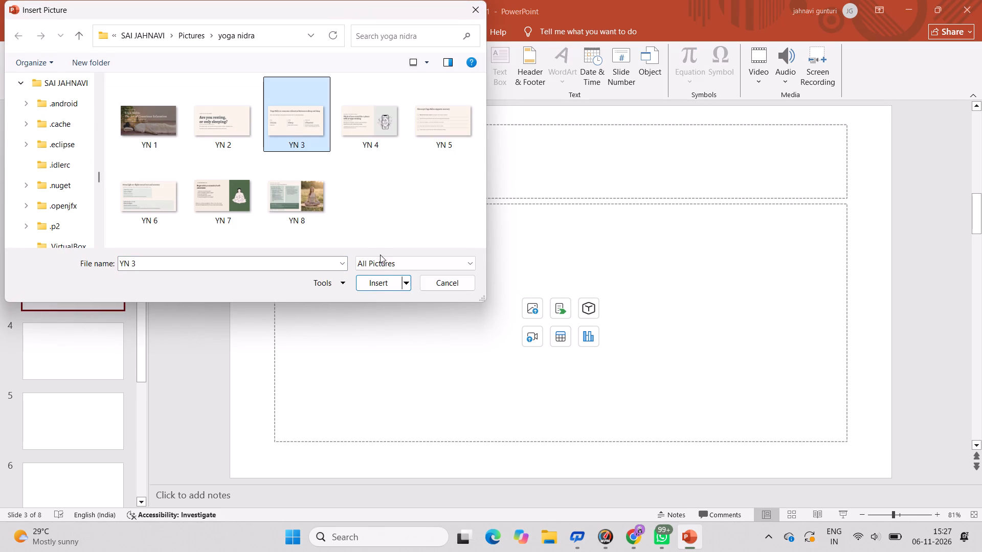
pyautogui.click(383, 280)
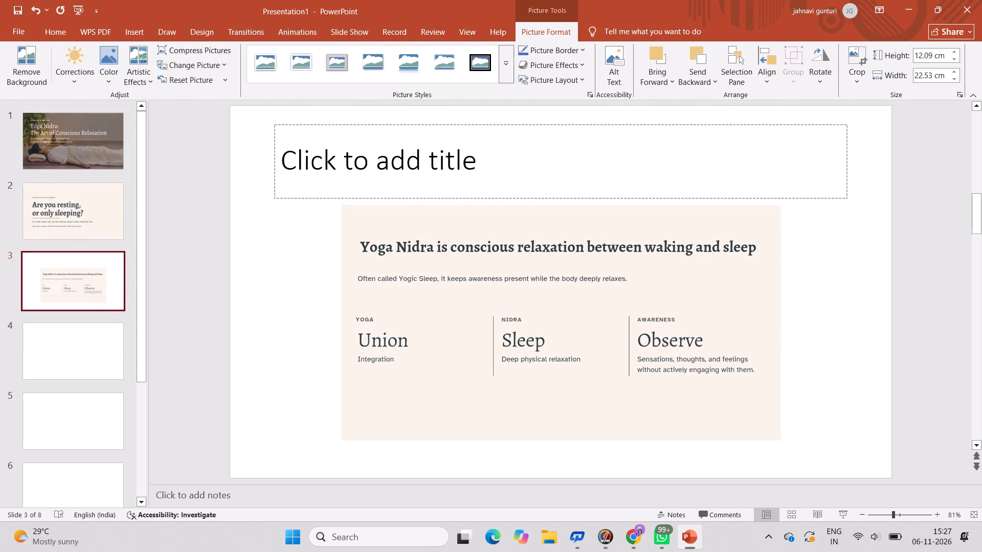
# Enlarge the slide 3 picture to about 36.9 by 19.8 cm and move it up to the slide's top edge, covering the slide.
pyautogui.click(546, 297)
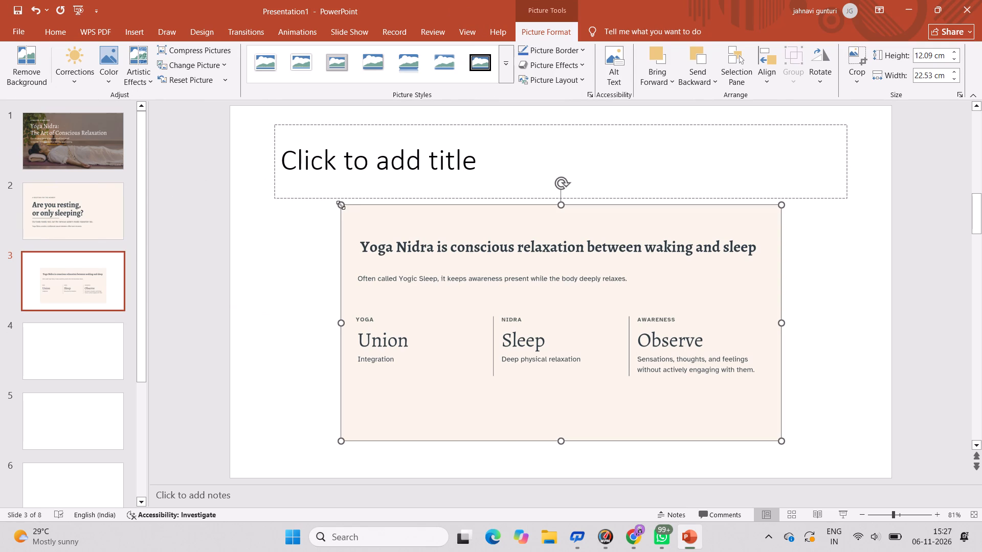
pyautogui.moveTo(341, 205); pyautogui.dragTo(377, 128)
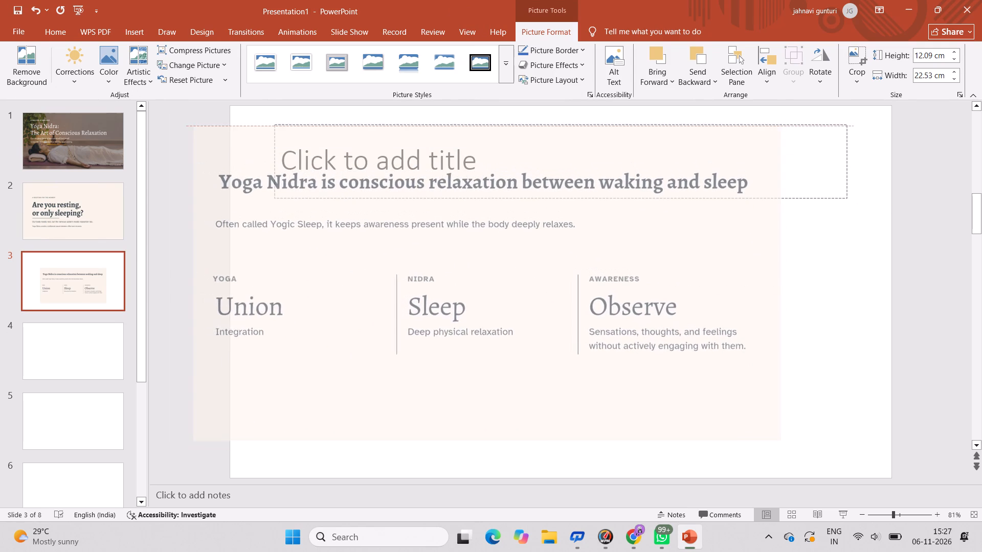
pyautogui.moveTo(377, 128); pyautogui.dragTo(399, 142)
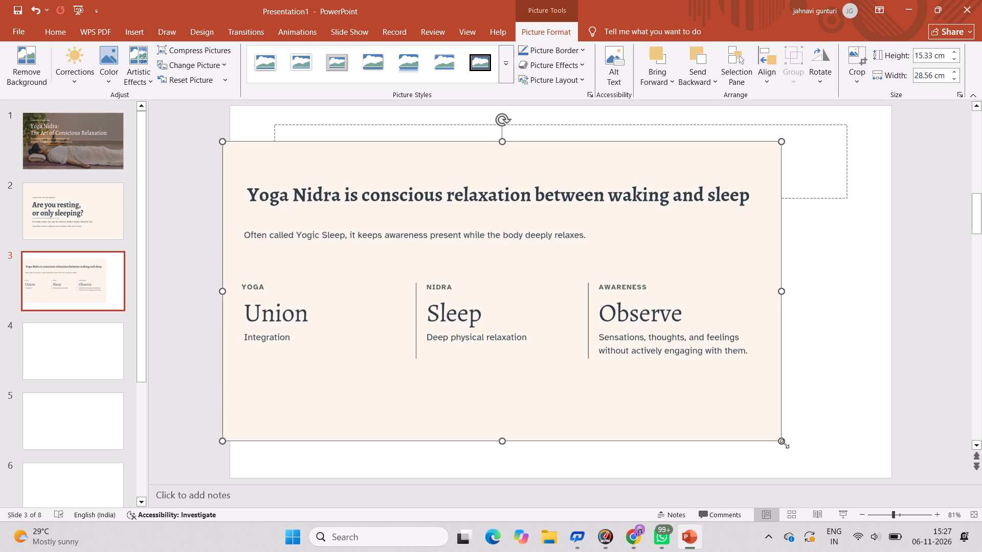
pyautogui.click(780, 425)
pyautogui.moveTo(784, 441); pyautogui.dragTo(941, 464)
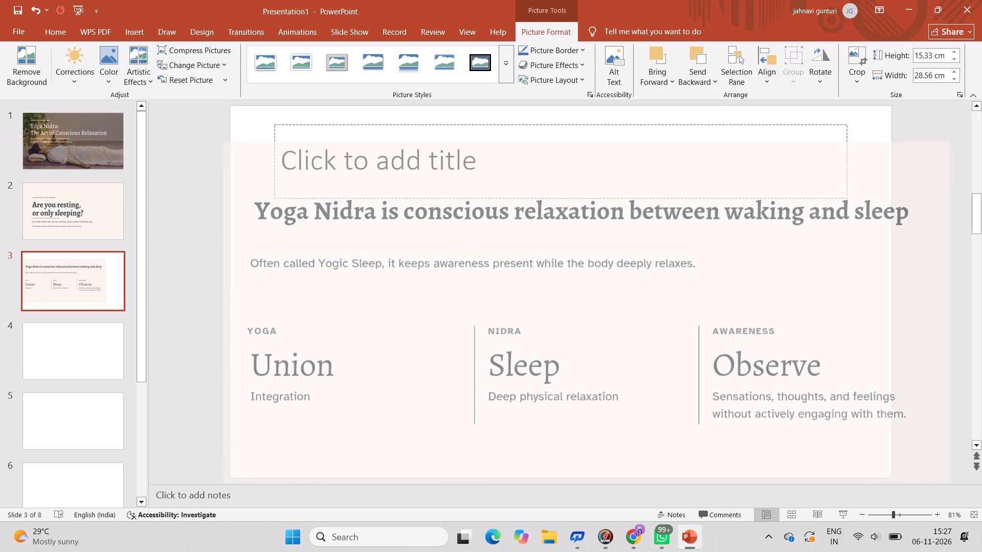
pyautogui.moveTo(941, 464); pyautogui.dragTo(890, 454)
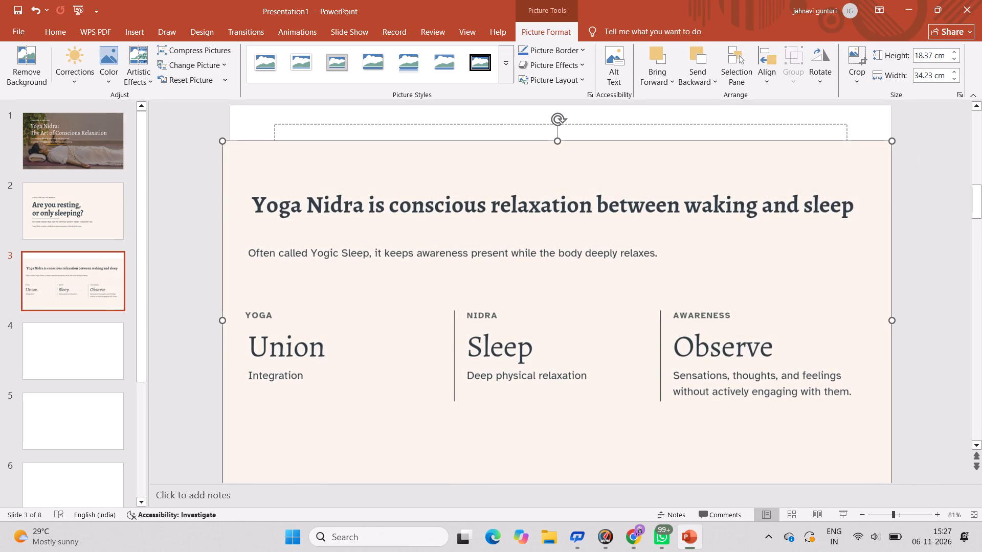
pyautogui.moveTo(892, 140); pyautogui.dragTo(883, 113)
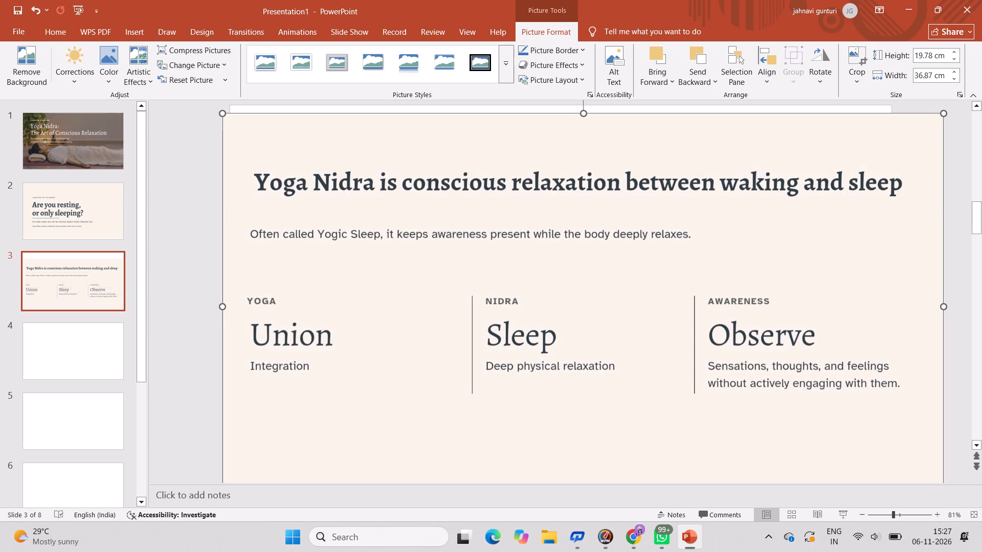
pyautogui.moveTo(638, 219); pyautogui.dragTo(632, 208)
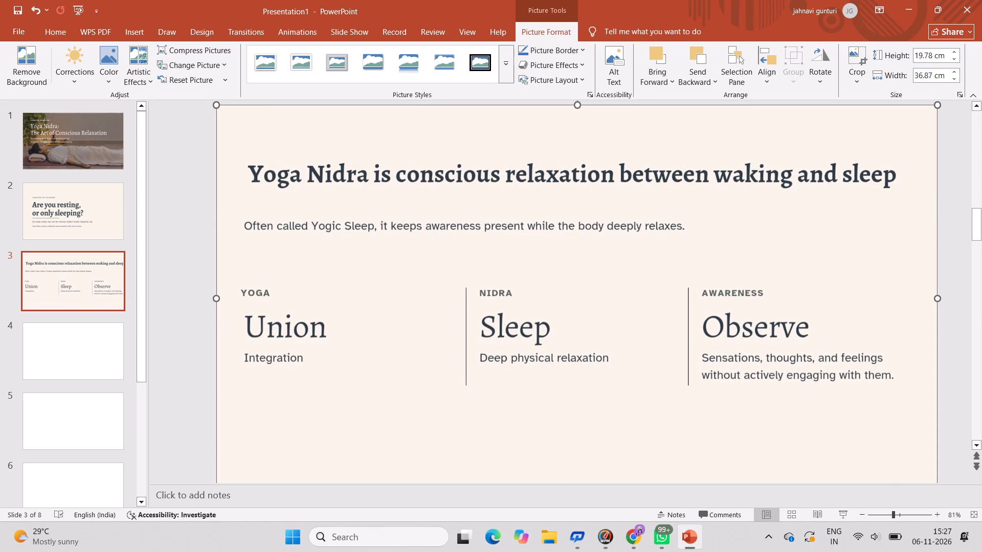
pyautogui.click(191, 232)
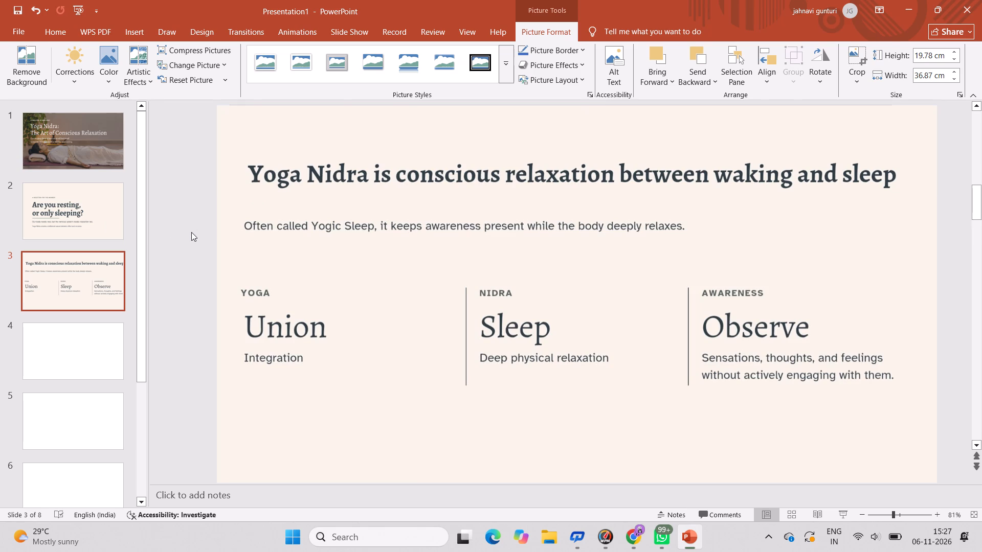
# Insert the picture YN 4 from the yoga nidra folder on slide 4.
pyautogui.click(73, 355)
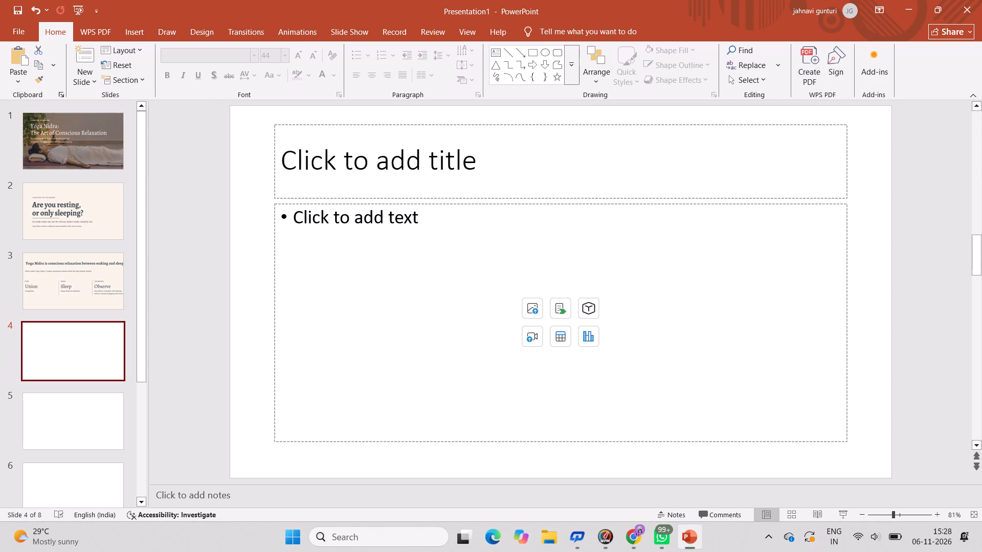
pyautogui.click(129, 29)
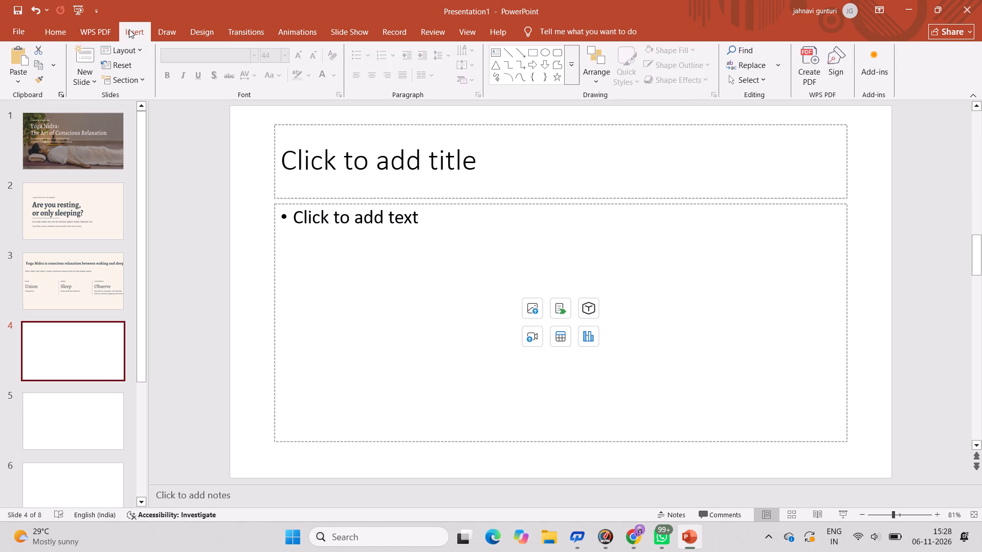
pyautogui.click(91, 71)
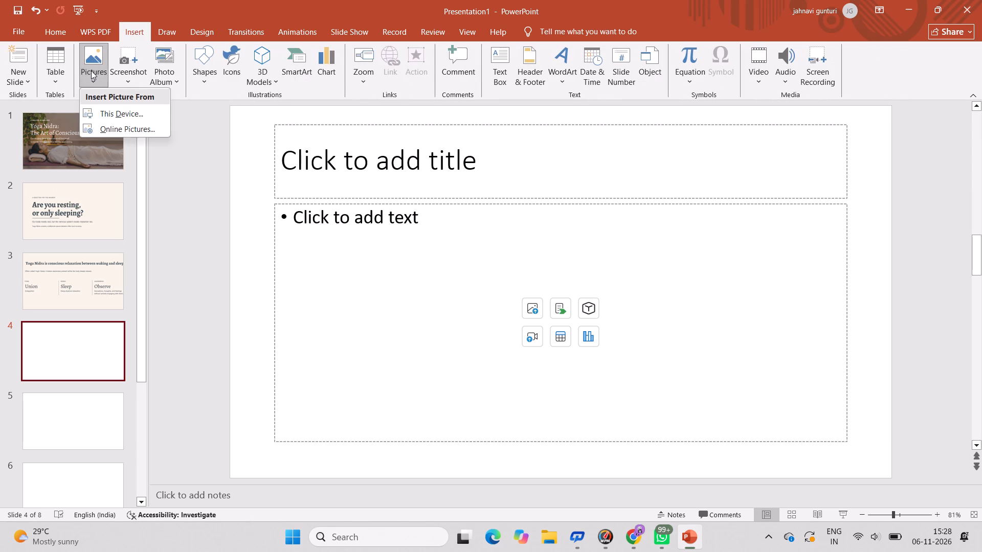
pyautogui.click(115, 116)
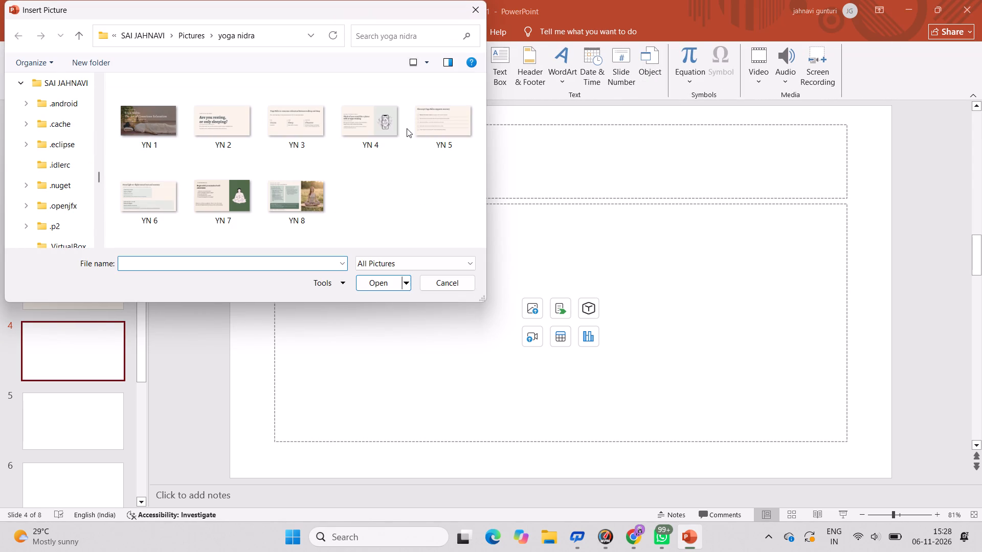
pyautogui.click(378, 127)
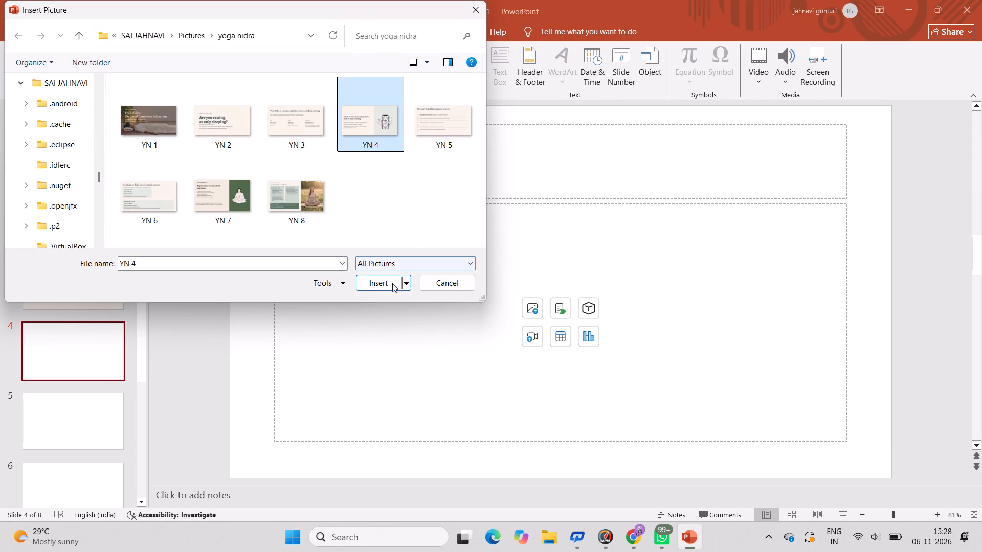
pyautogui.click(381, 283)
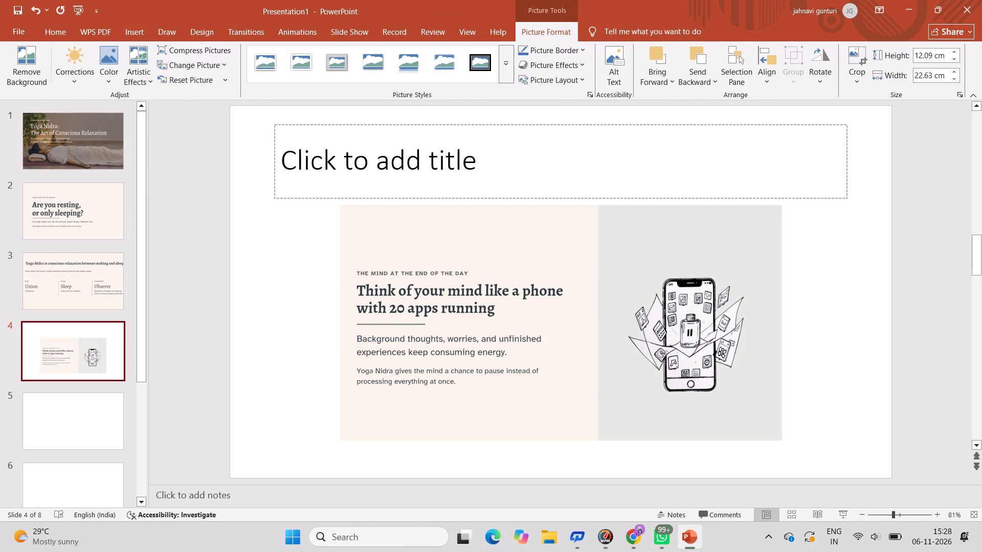
# Enlarge the slide 4 picture to about 30.2 by 16.1 cm and move it within the slide's width against the top edge.
pyautogui.click(479, 295)
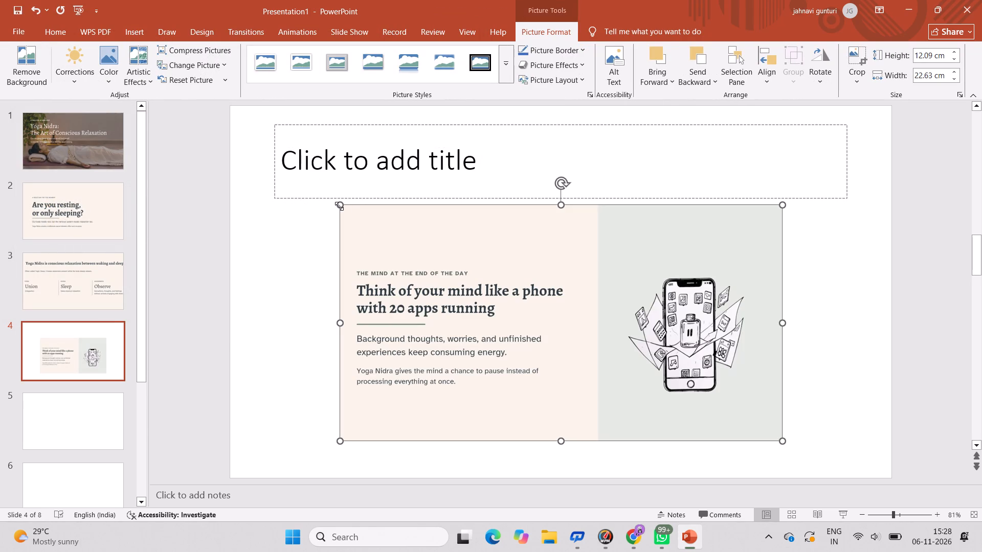
pyautogui.moveTo(339, 206); pyautogui.dragTo(300, 122)
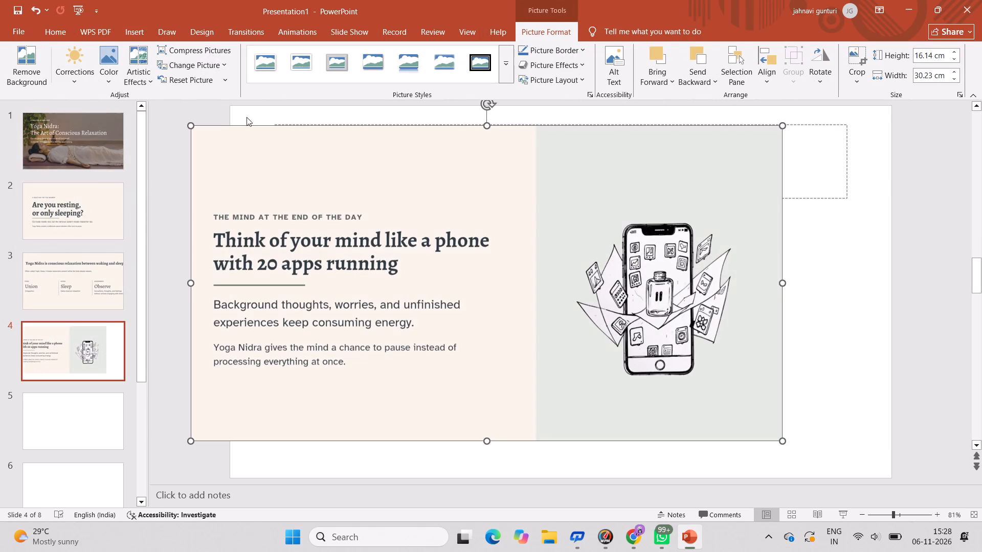
pyautogui.moveTo(392, 172); pyautogui.dragTo(455, 155)
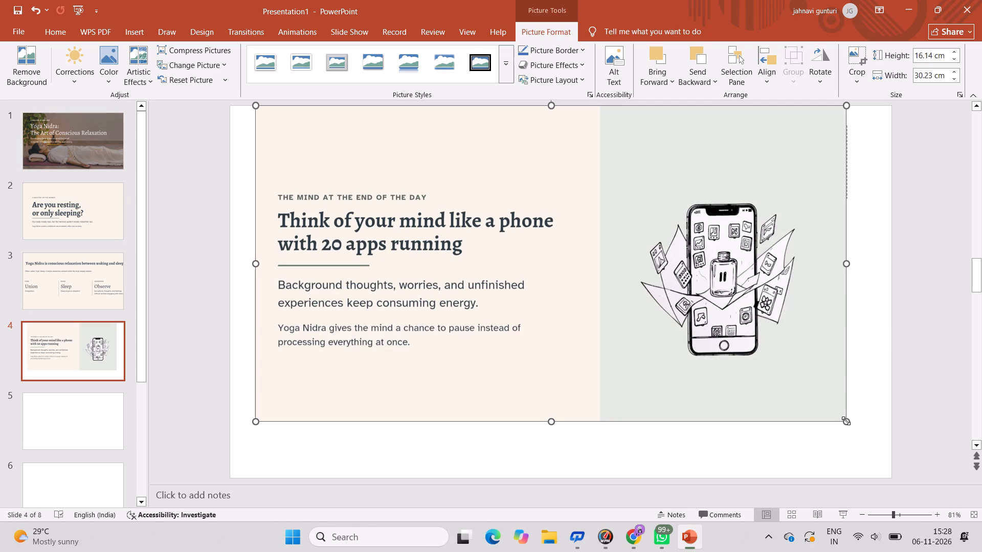
# Stretch the slide 4 picture to about 33.8 by 19.05 cm so it fills the whole slide.
pyautogui.moveTo(848, 421); pyautogui.dragTo(864, 454)
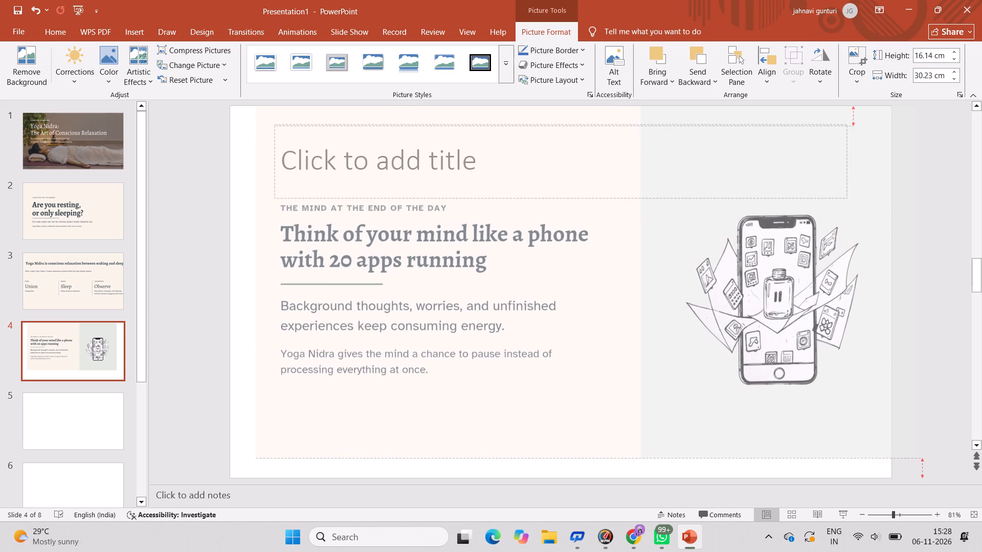
pyautogui.moveTo(864, 454); pyautogui.dragTo(873, 445)
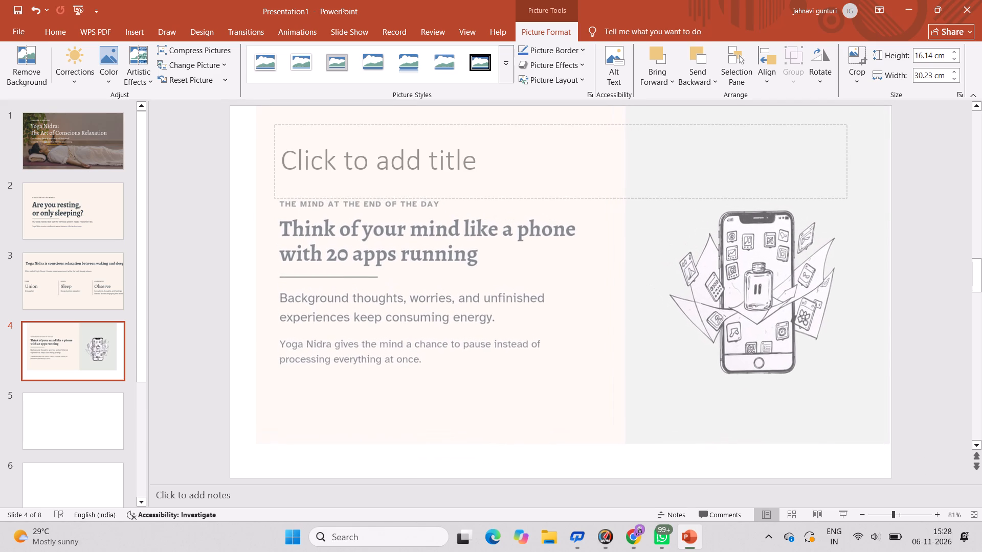
pyautogui.moveTo(873, 445); pyautogui.dragTo(874, 445)
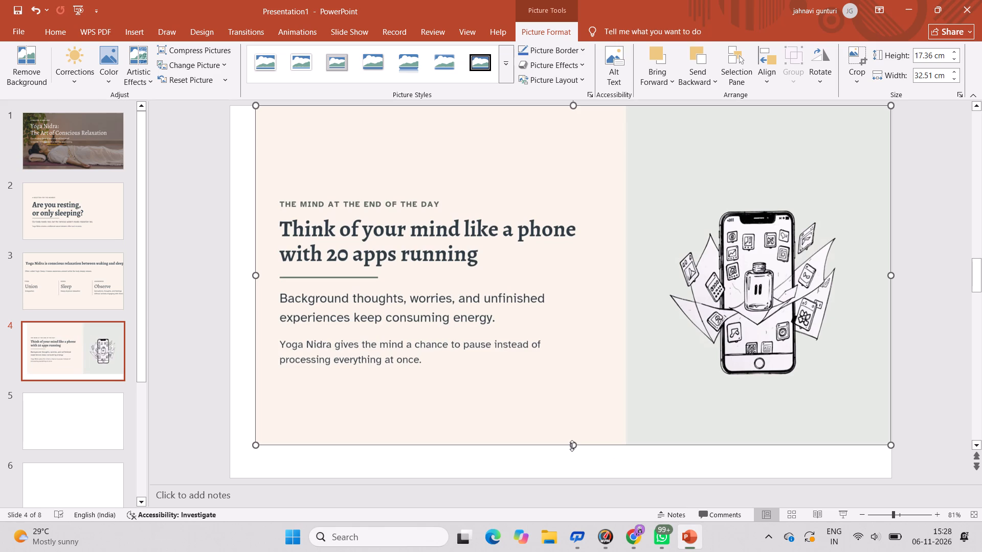
pyautogui.moveTo(572, 445); pyautogui.dragTo(581, 477)
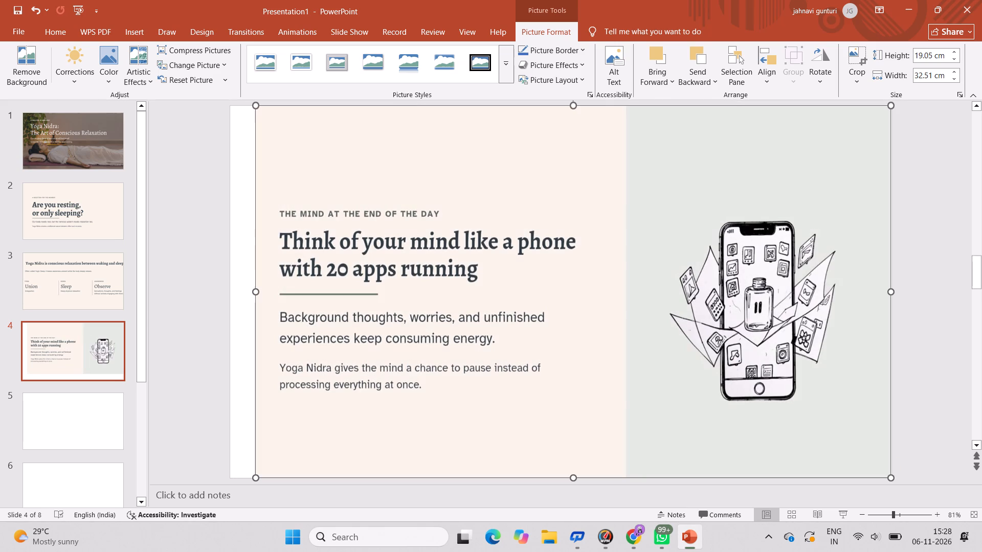
pyautogui.moveTo(258, 292); pyautogui.dragTo(233, 300)
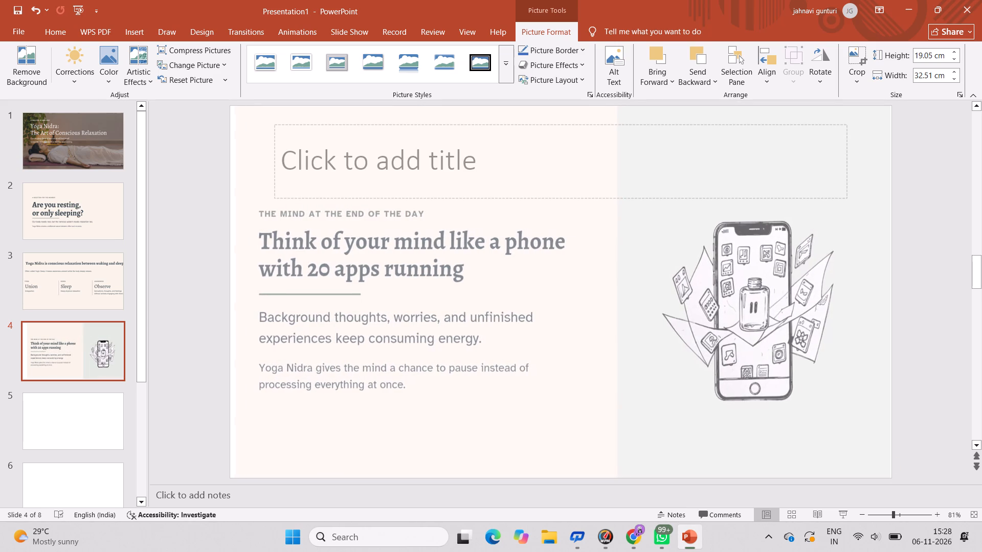
pyautogui.moveTo(233, 300); pyautogui.dragTo(232, 301)
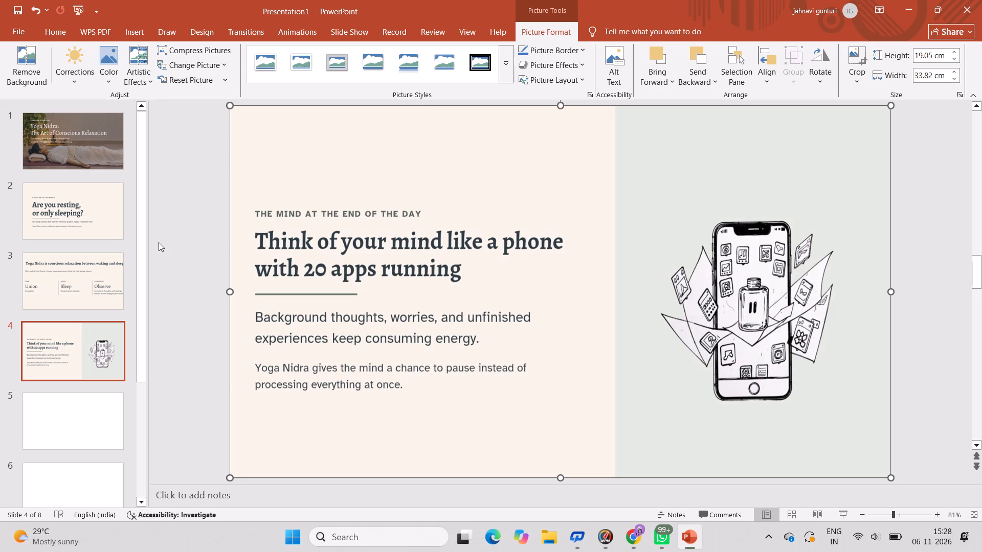
pyautogui.click(174, 236)
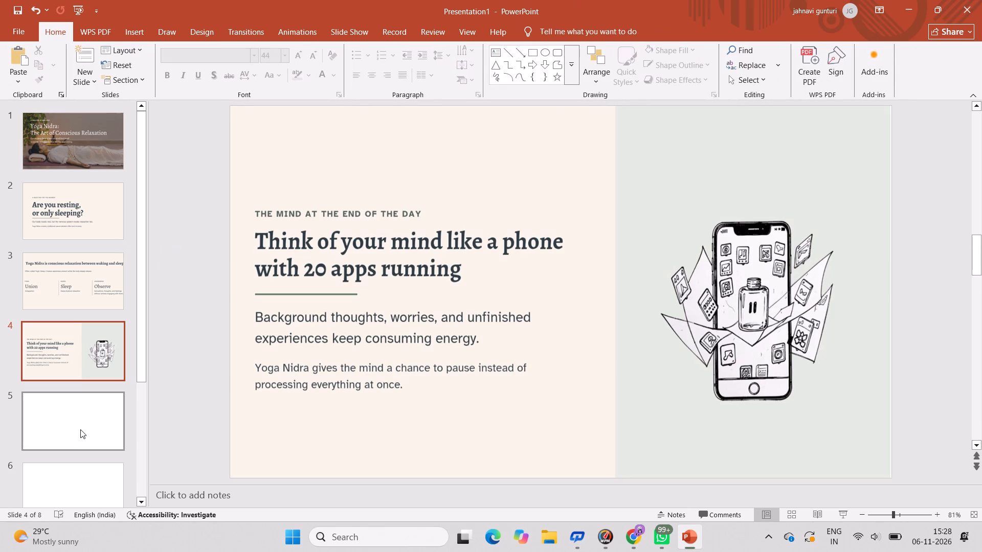
# Insert the picture YN 5 from the yoga nidra folder on slide 5.
pyautogui.click(80, 429)
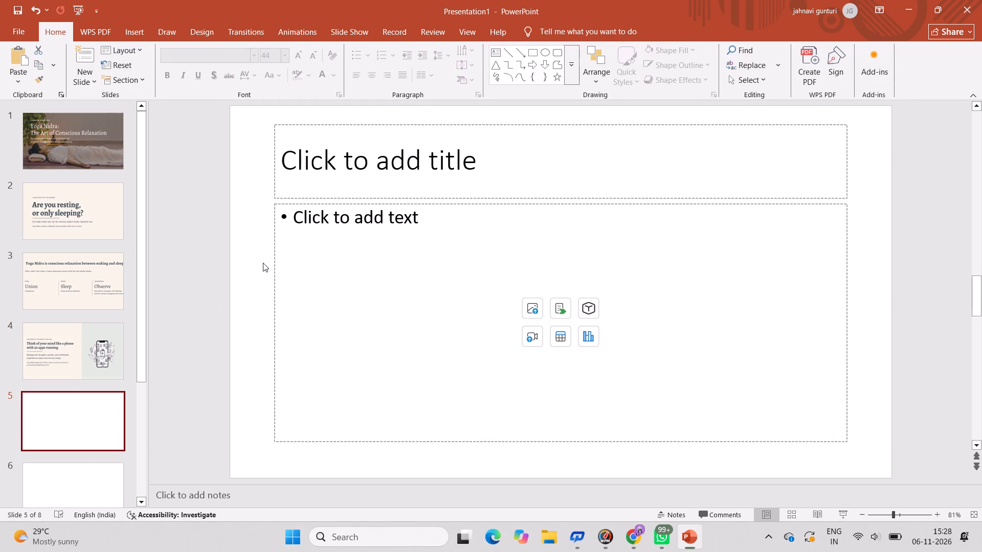
pyautogui.click(133, 31)
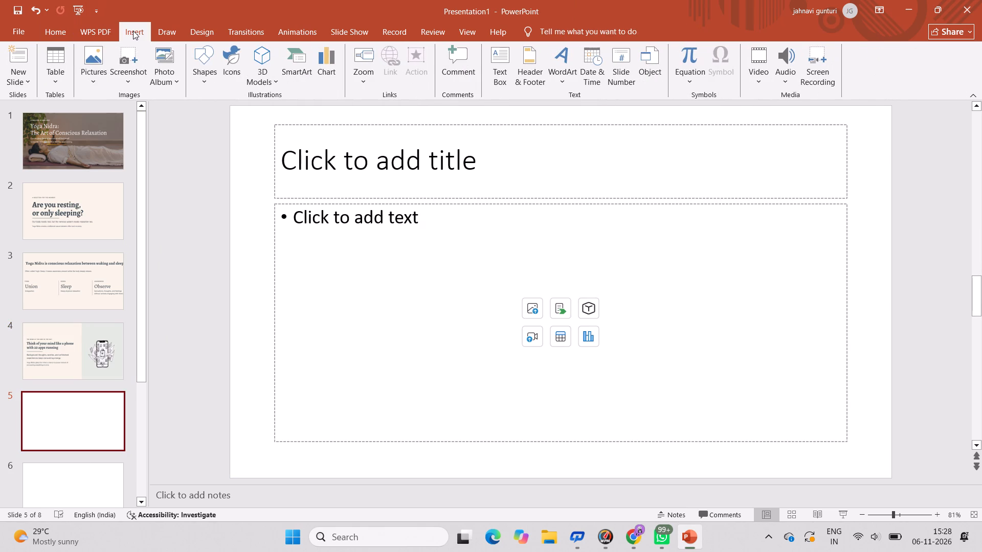
pyautogui.click(88, 62)
pyautogui.click(103, 118)
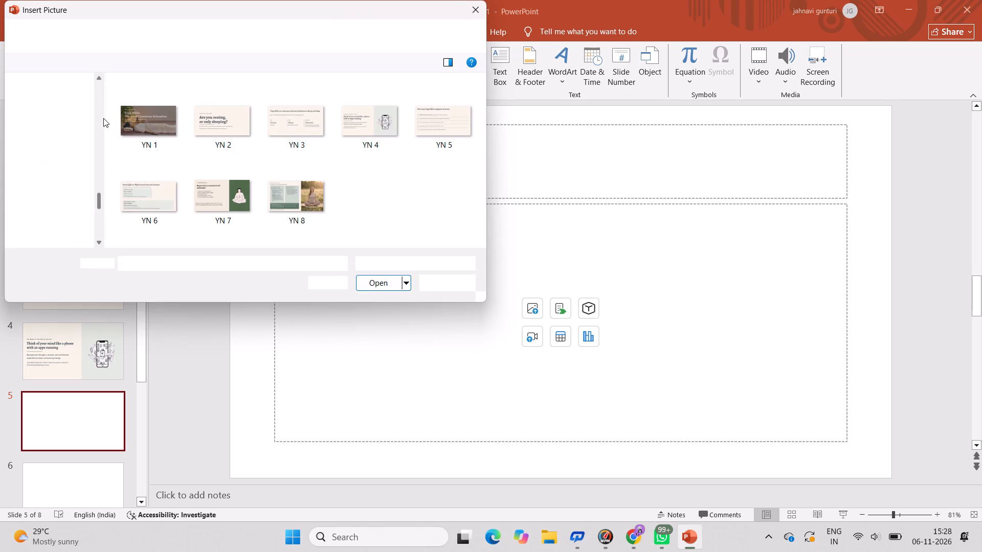
pyautogui.click(448, 115)
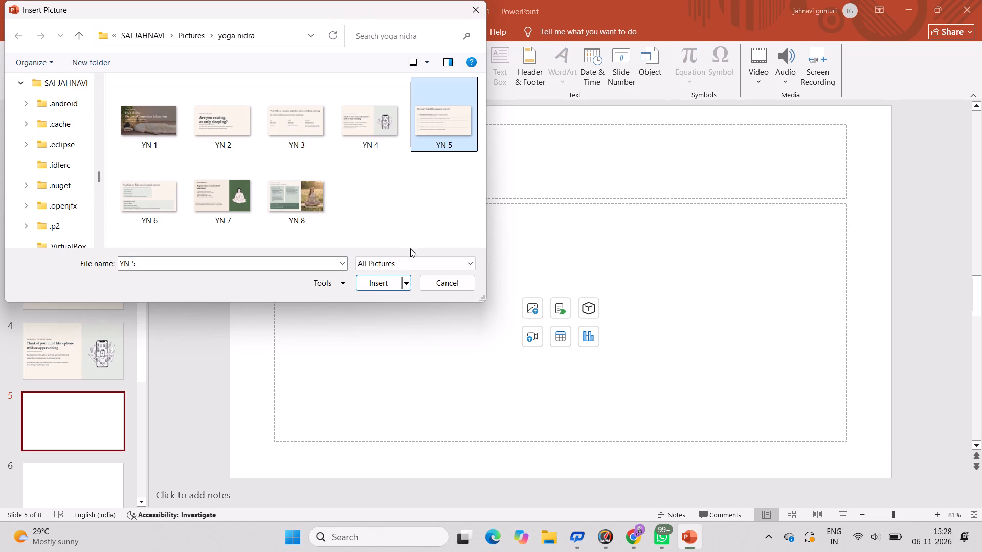
pyautogui.click(381, 279)
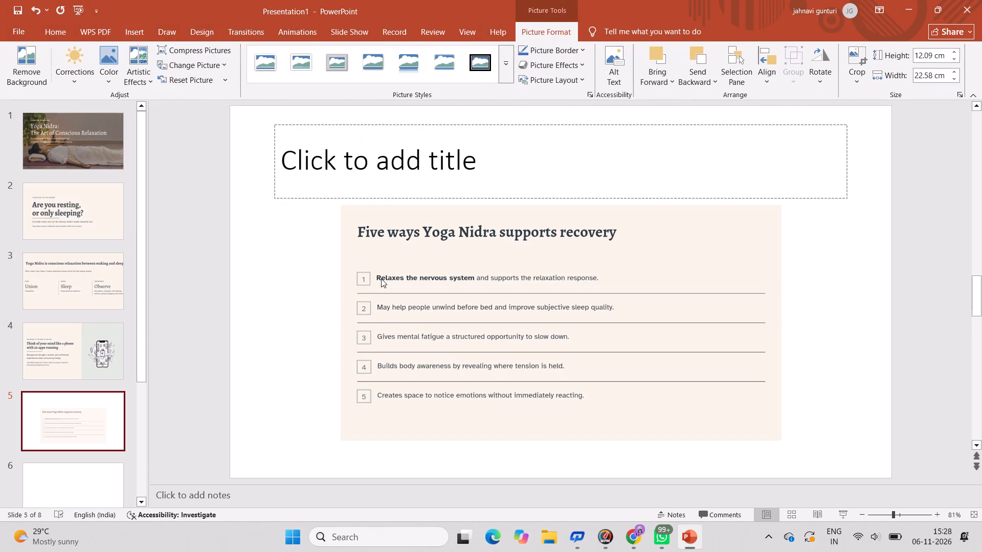
# Move the slide 5 picture to the slide's top-left corner and enlarge it to 33.87 by 19.05 cm, filling the slide.
pyautogui.click(560, 242)
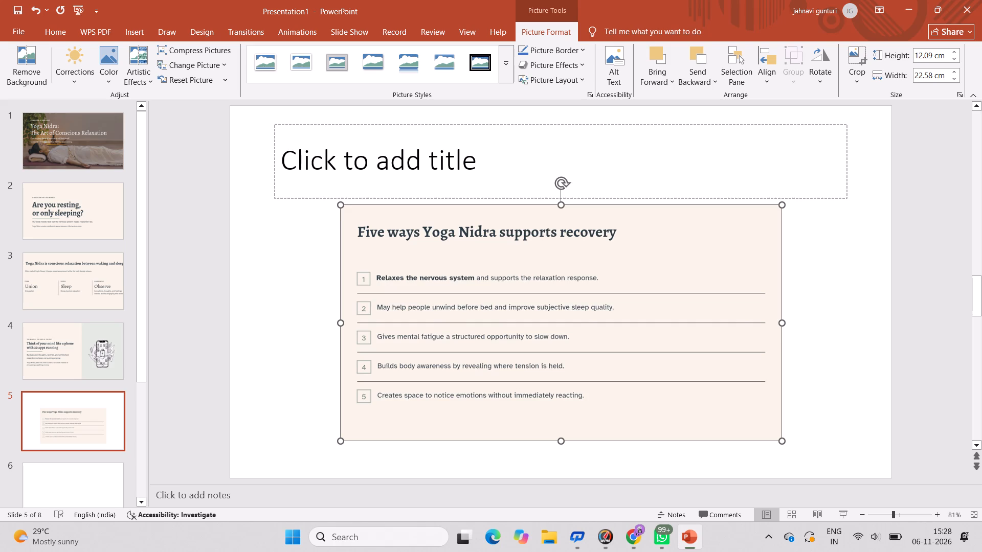
pyautogui.moveTo(345, 207); pyautogui.dragTo(261, 121)
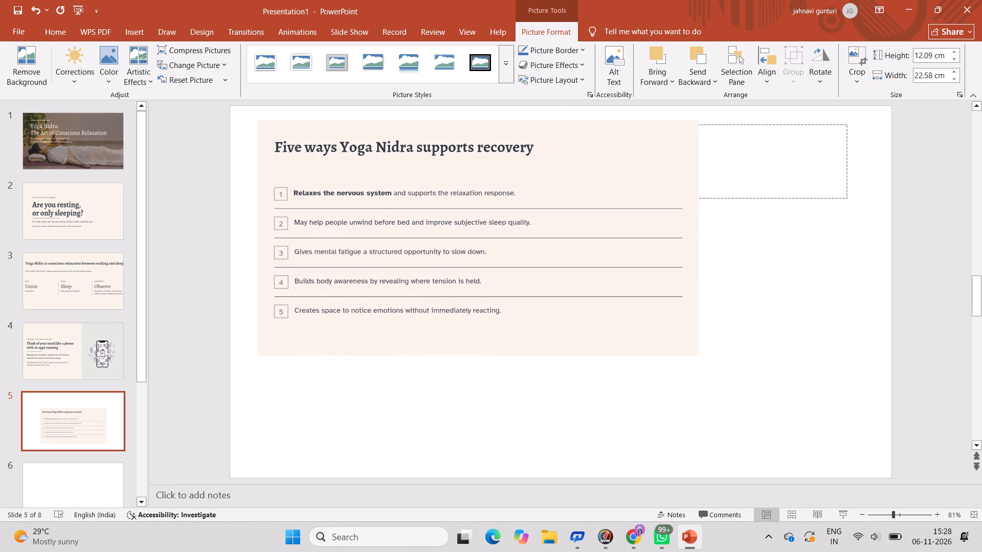
pyautogui.moveTo(261, 121); pyautogui.dragTo(237, 107)
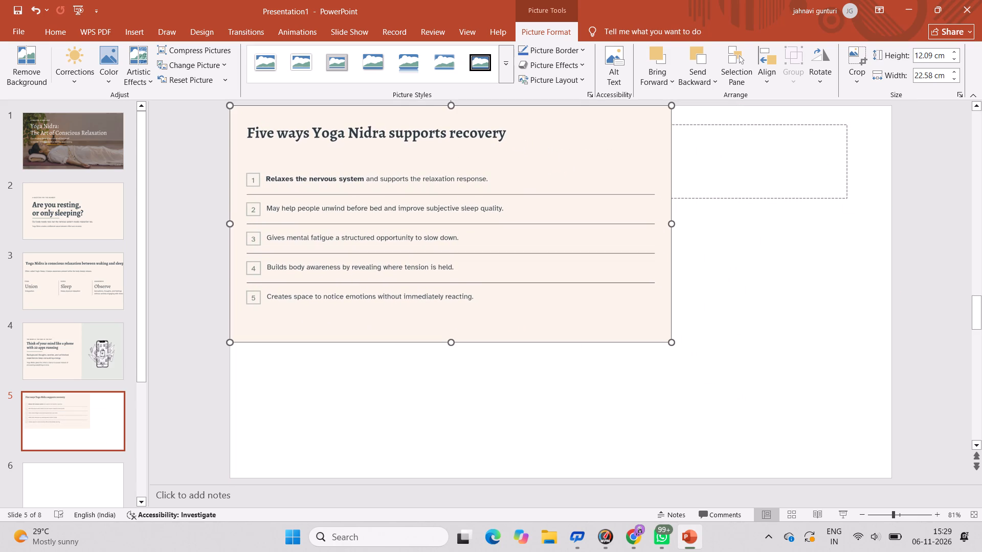
pyautogui.click(674, 341)
pyautogui.moveTo(674, 341); pyautogui.dragTo(769, 438)
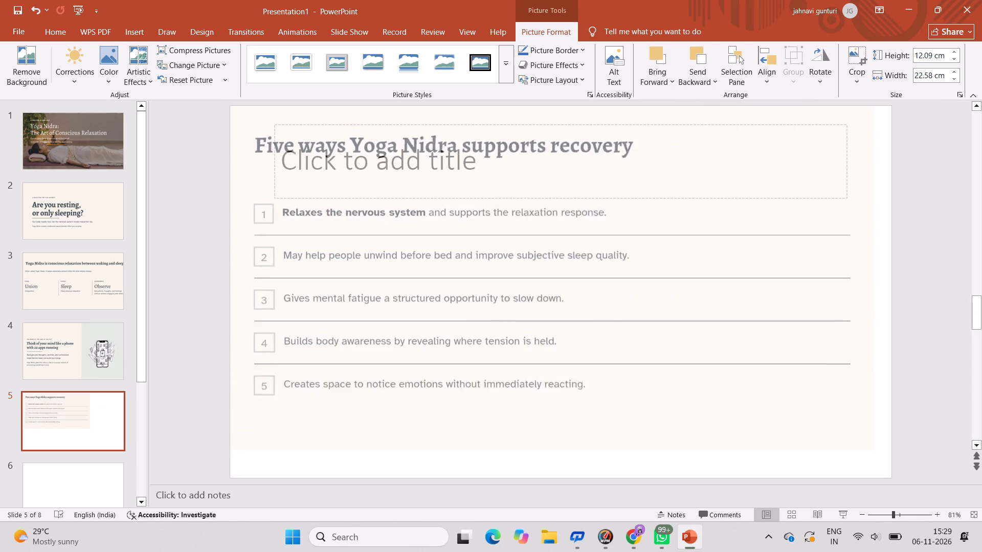
pyautogui.moveTo(769, 438); pyautogui.dragTo(803, 459)
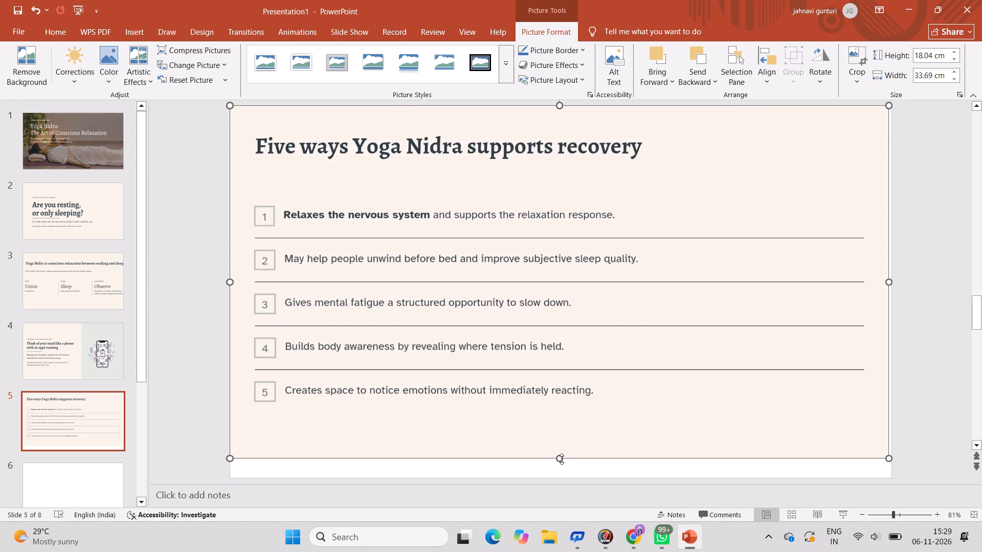
pyautogui.moveTo(562, 459); pyautogui.dragTo(563, 470)
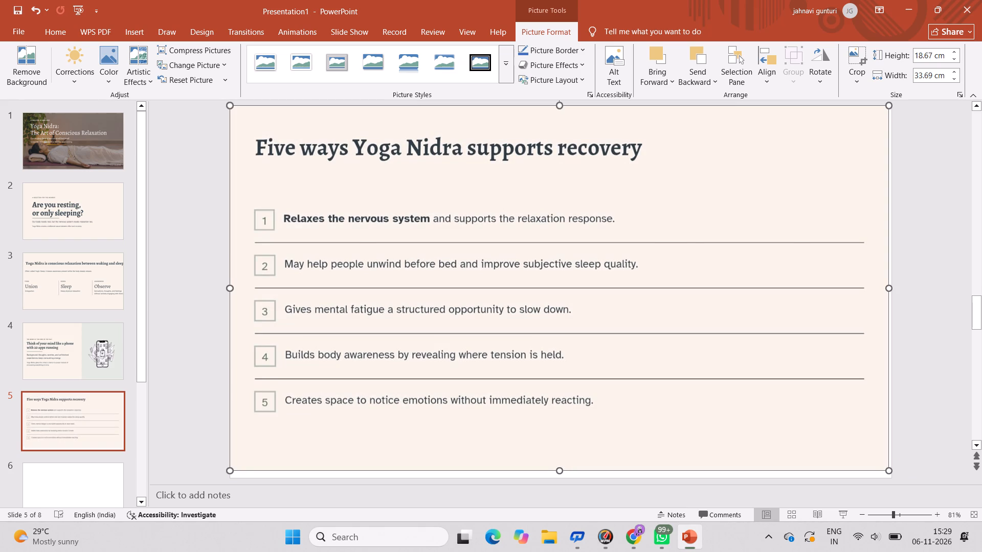
pyautogui.moveTo(559, 470); pyautogui.dragTo(561, 477)
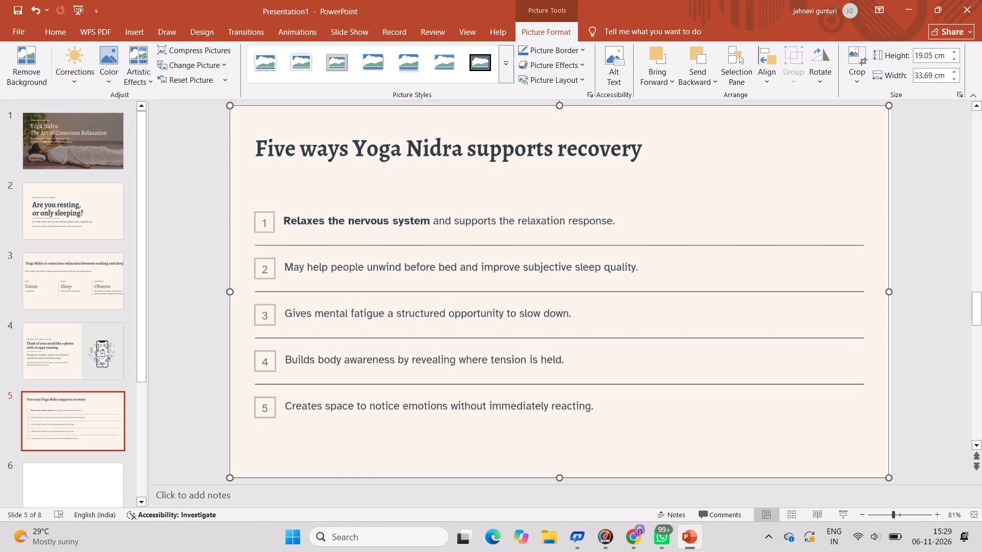
pyautogui.click(888, 291)
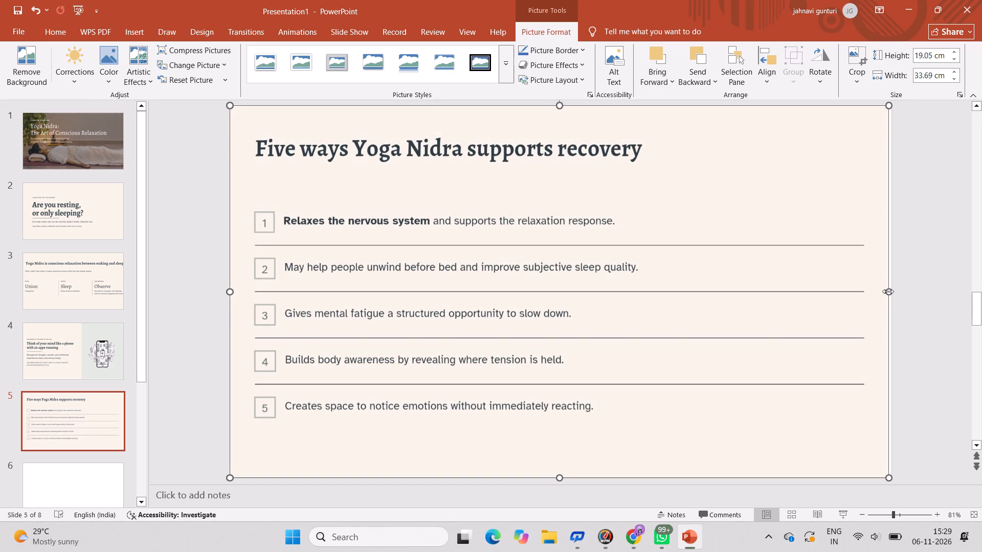
pyautogui.click(888, 291)
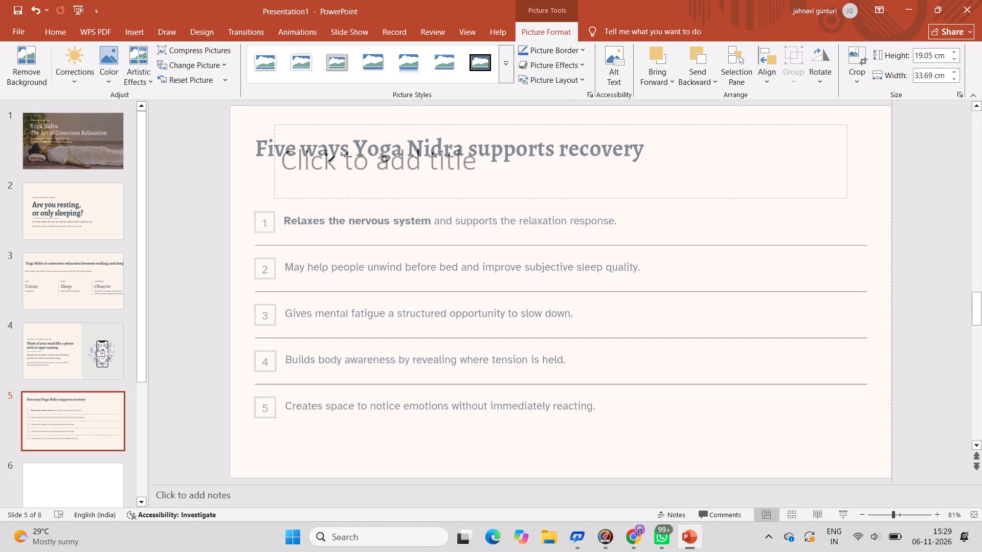
pyautogui.click(981, 251)
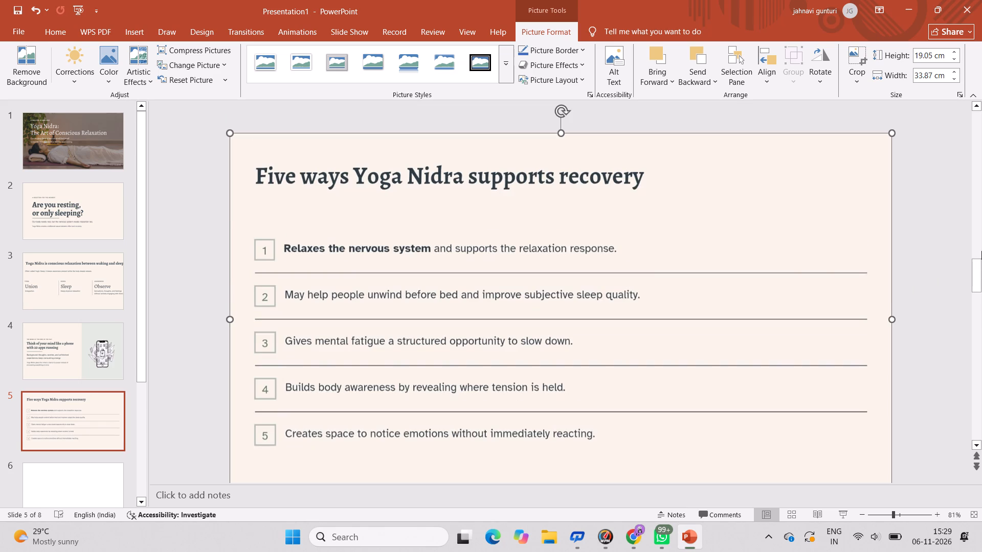
pyautogui.click(973, 444)
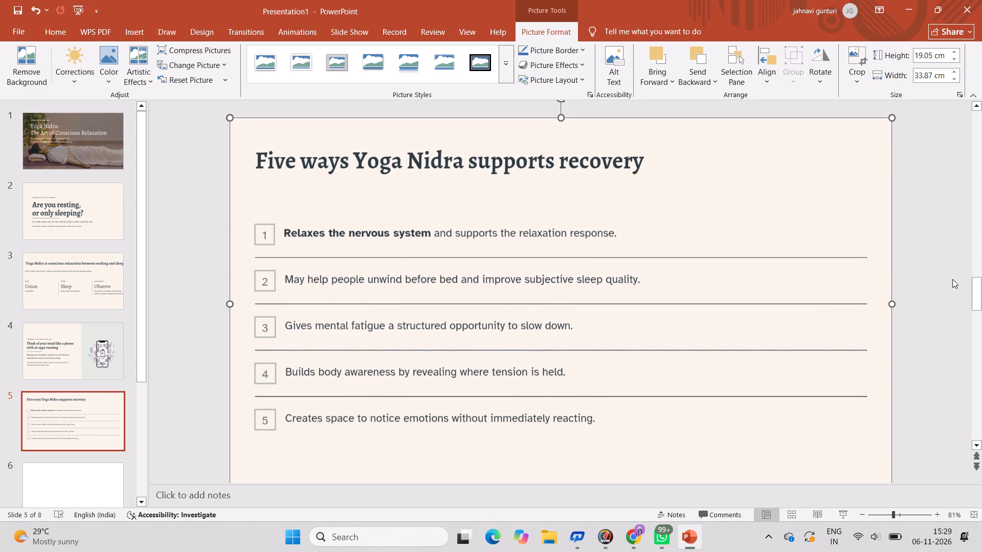
pyautogui.click(933, 257)
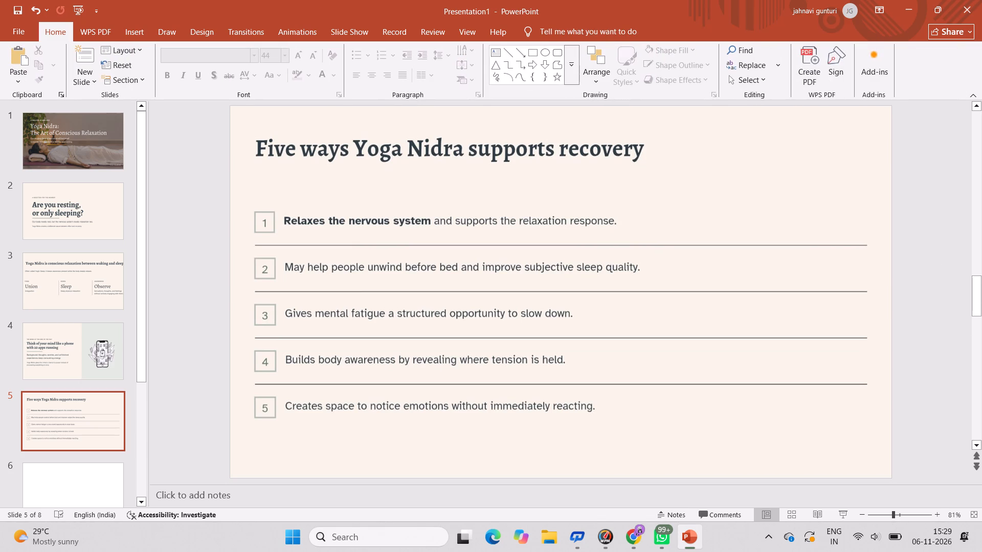
# Insert the picture YN 6 from the yoga nidra folder on slide 6.
pyautogui.click(40, 491)
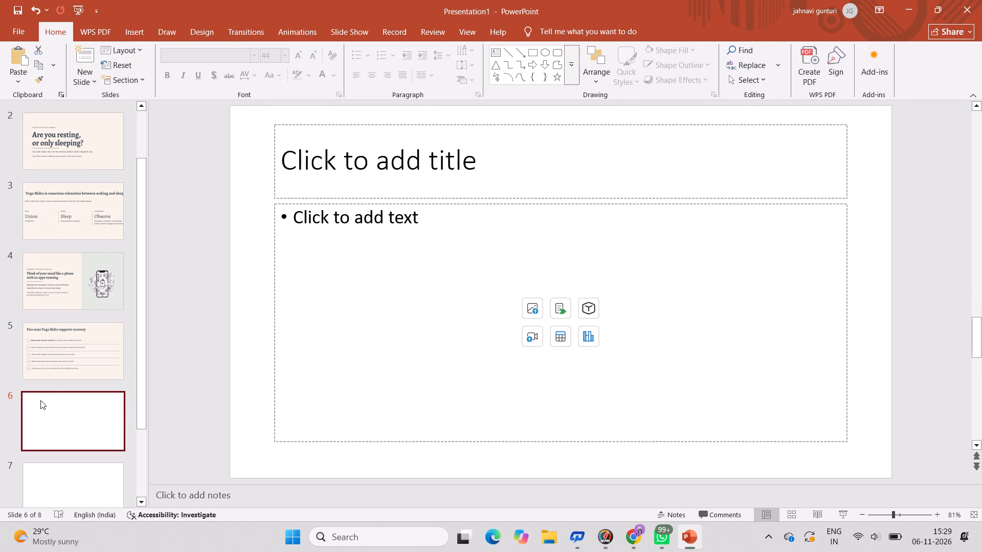
pyautogui.click(135, 36)
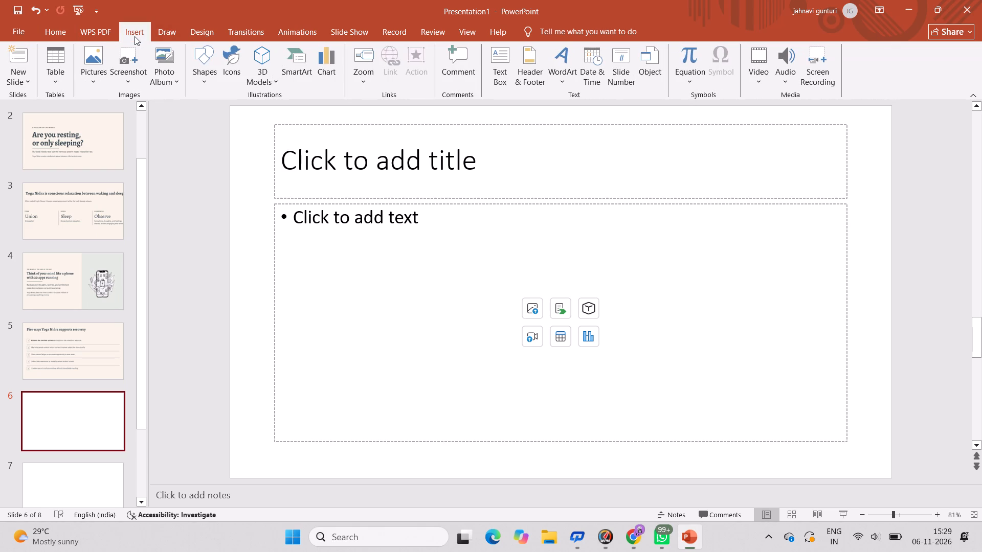
pyautogui.click(89, 68)
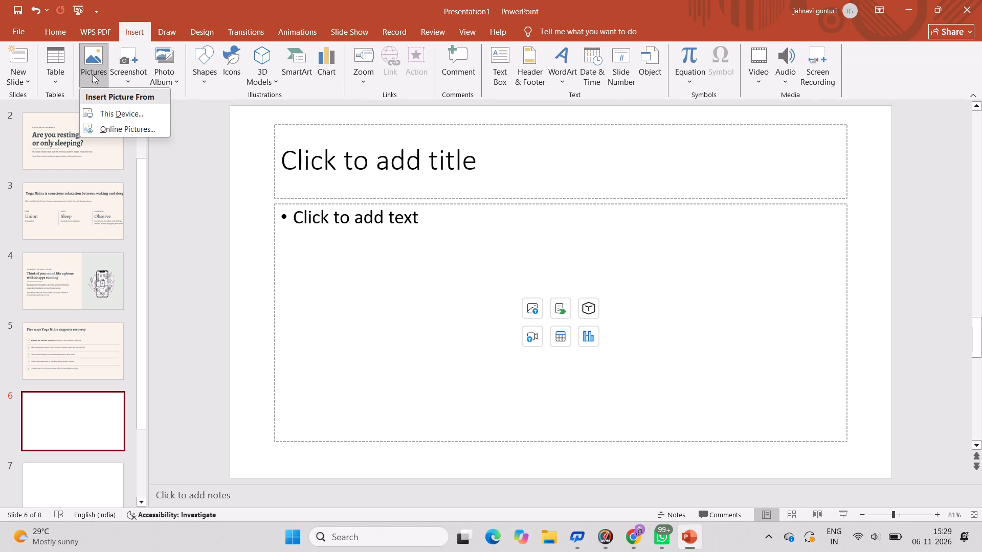
pyautogui.click(106, 110)
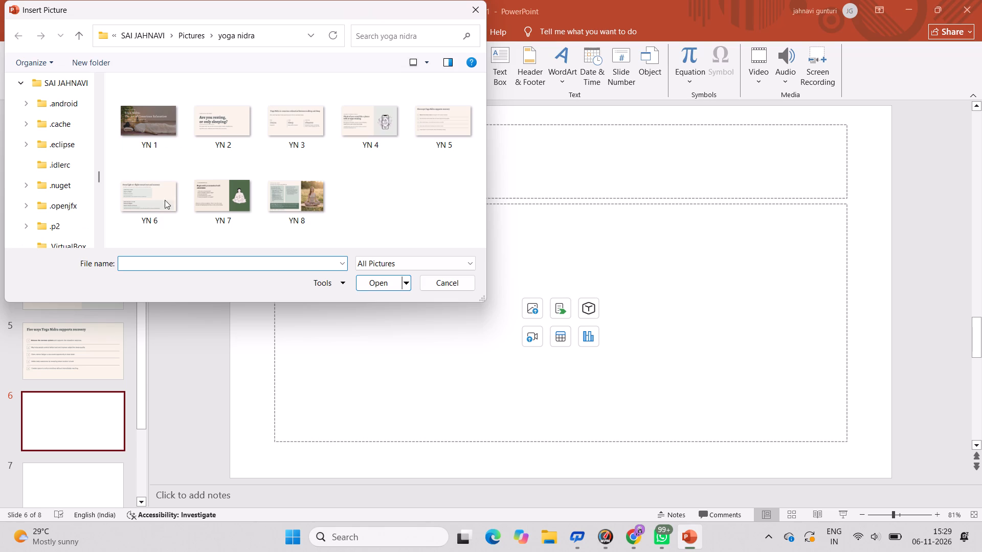
pyautogui.click(158, 204)
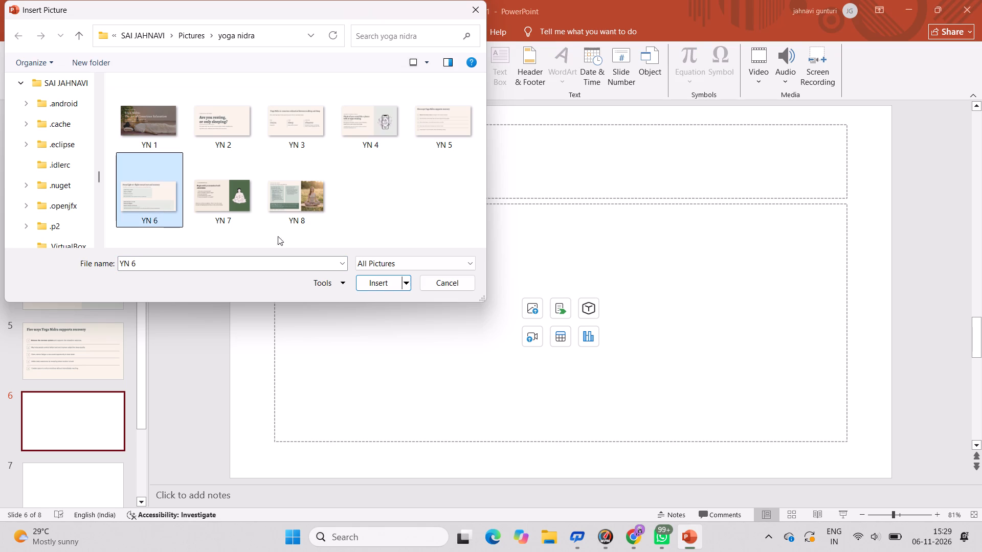
pyautogui.click(378, 280)
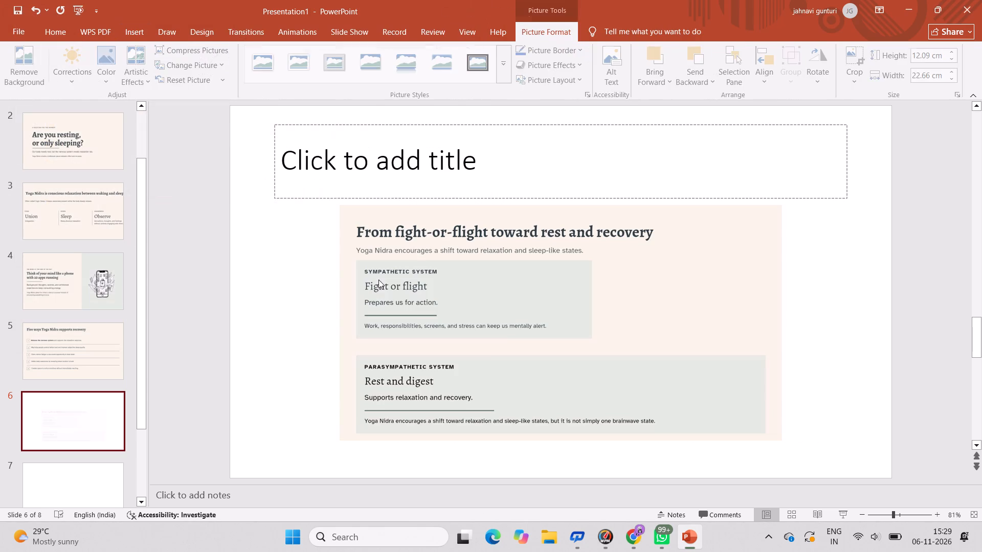
# Move the slide 6 picture to the slide's top edge and enlarge it to about 34.05 by 19.05 cm, filling the slide.
pyautogui.click(568, 274)
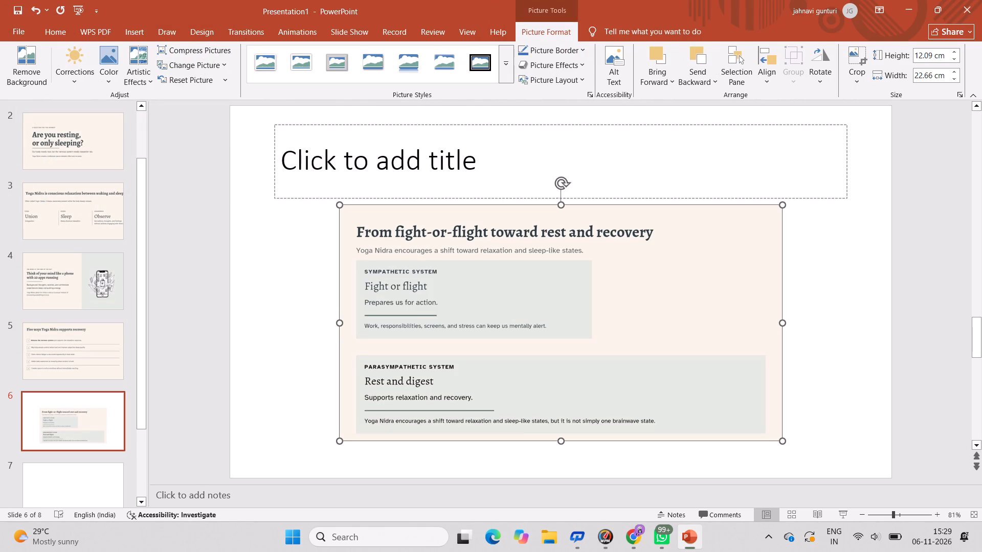
pyautogui.moveTo(342, 206); pyautogui.dragTo(285, 140)
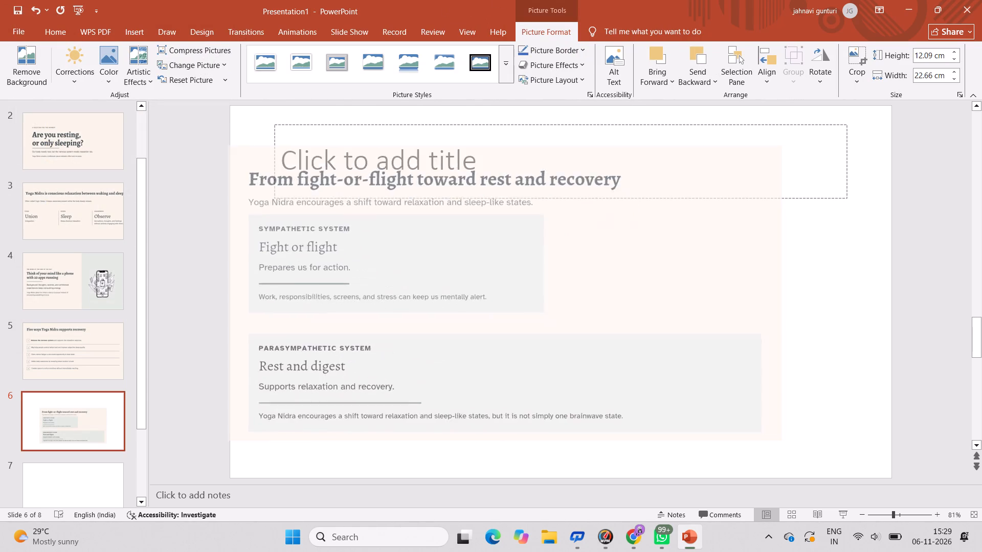
pyautogui.moveTo(285, 140); pyautogui.dragTo(340, 110)
pyautogui.moveTo(429, 190); pyautogui.dragTo(493, 186)
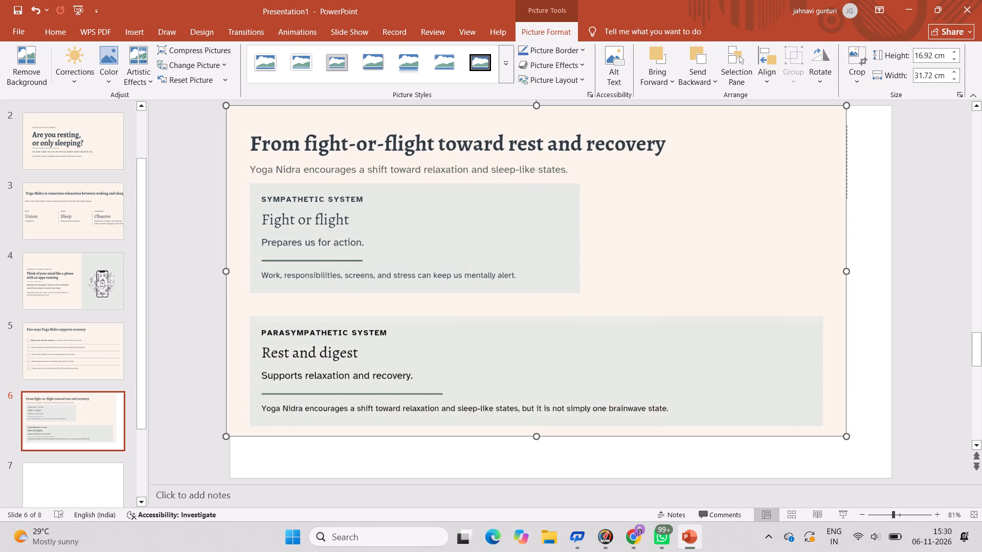
pyautogui.moveTo(845, 434); pyautogui.dragTo(904, 459)
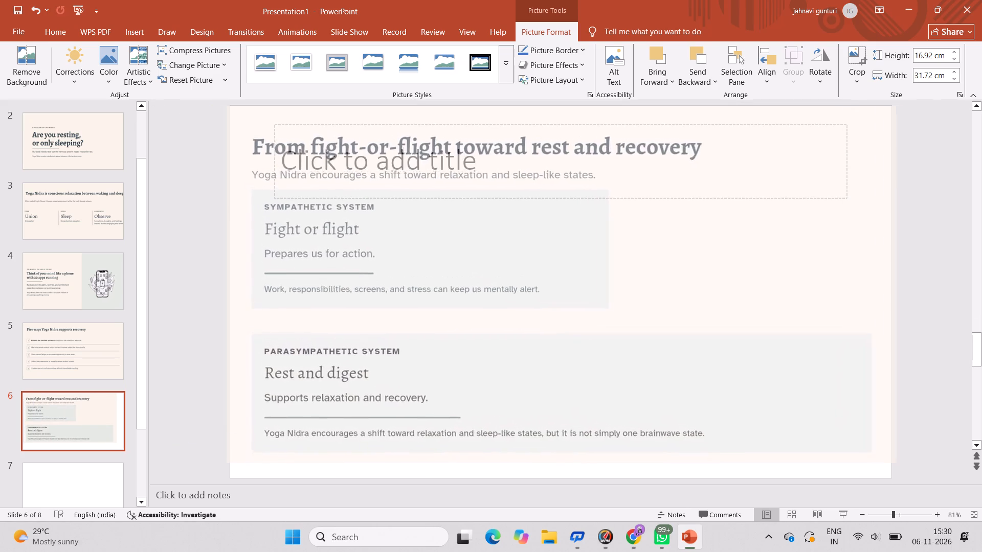
pyautogui.moveTo(904, 459); pyautogui.dragTo(872, 463)
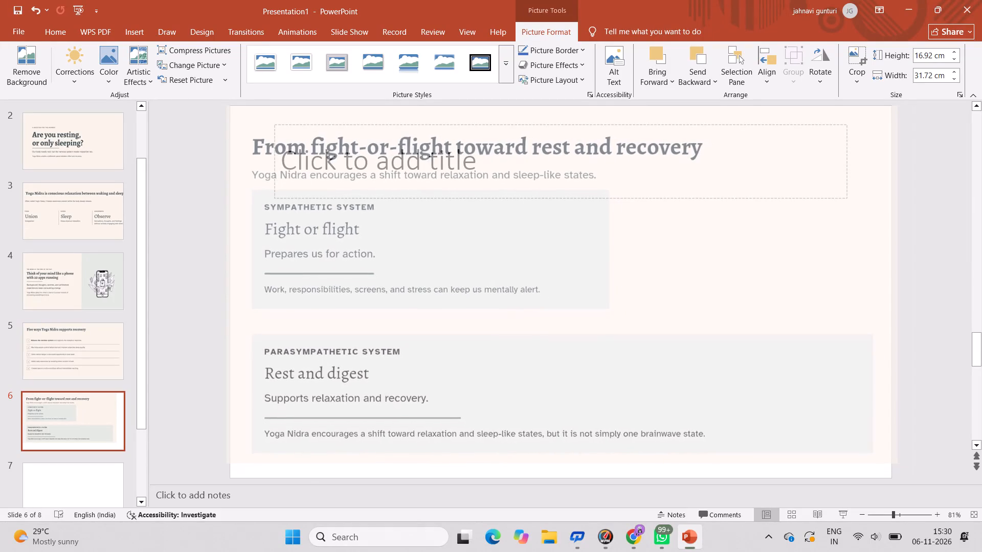
pyautogui.moveTo(872, 463); pyautogui.dragTo(866, 459)
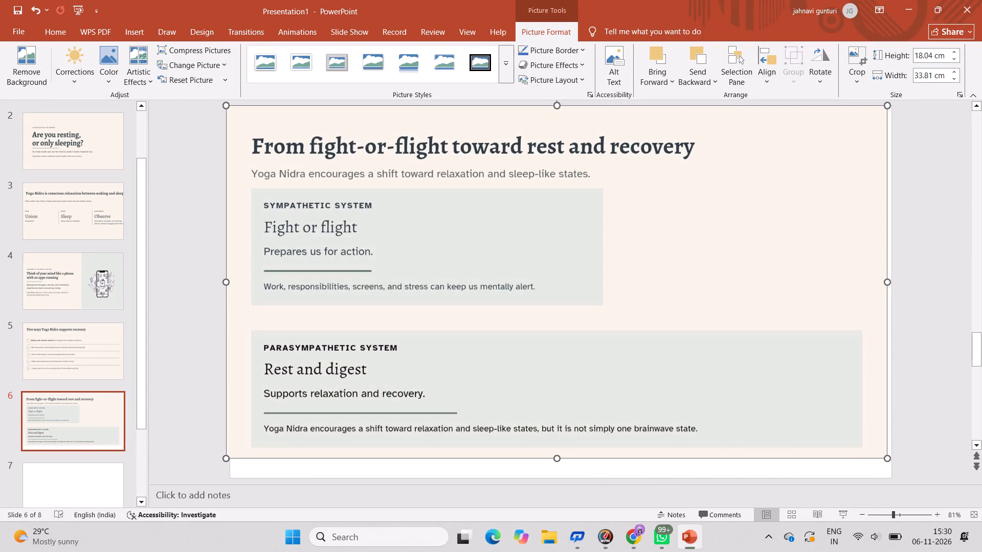
pyautogui.moveTo(558, 459); pyautogui.dragTo(562, 471)
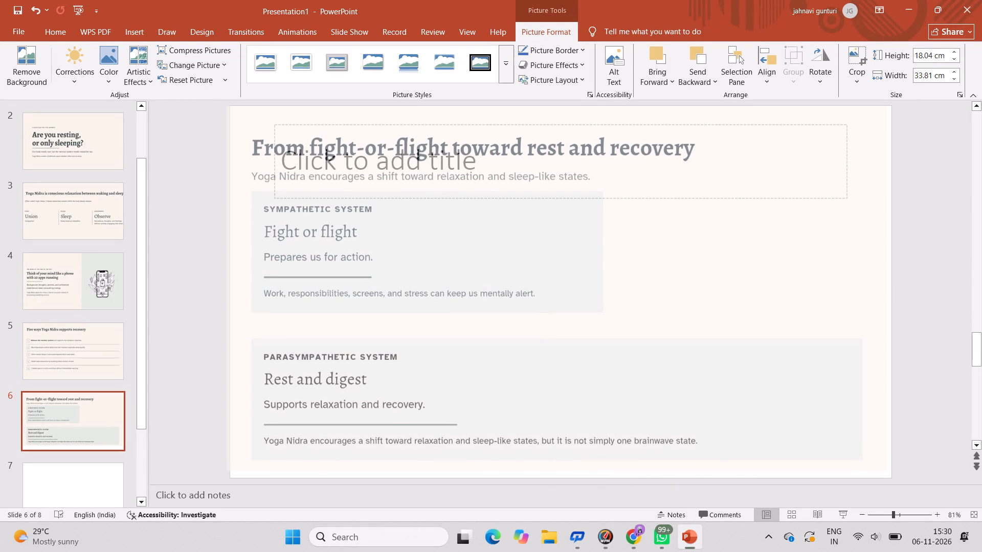
pyautogui.moveTo(562, 471); pyautogui.dragTo(565, 478)
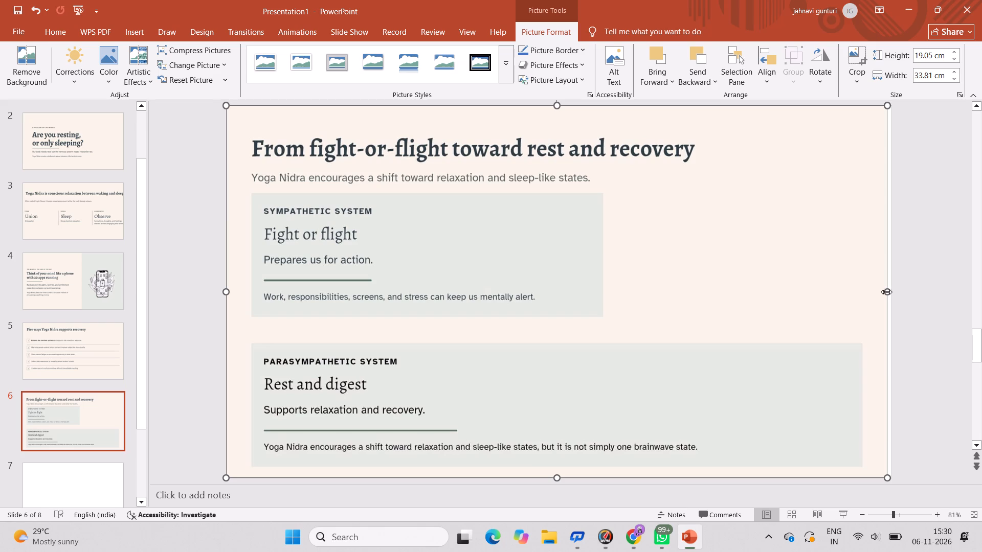
pyautogui.moveTo(886, 293); pyautogui.dragTo(891, 294)
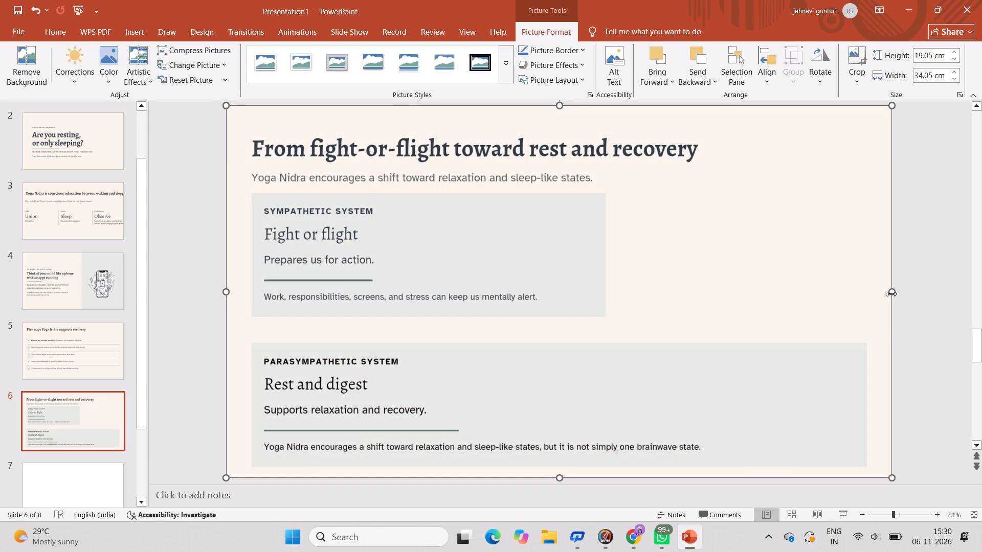
pyautogui.click(928, 288)
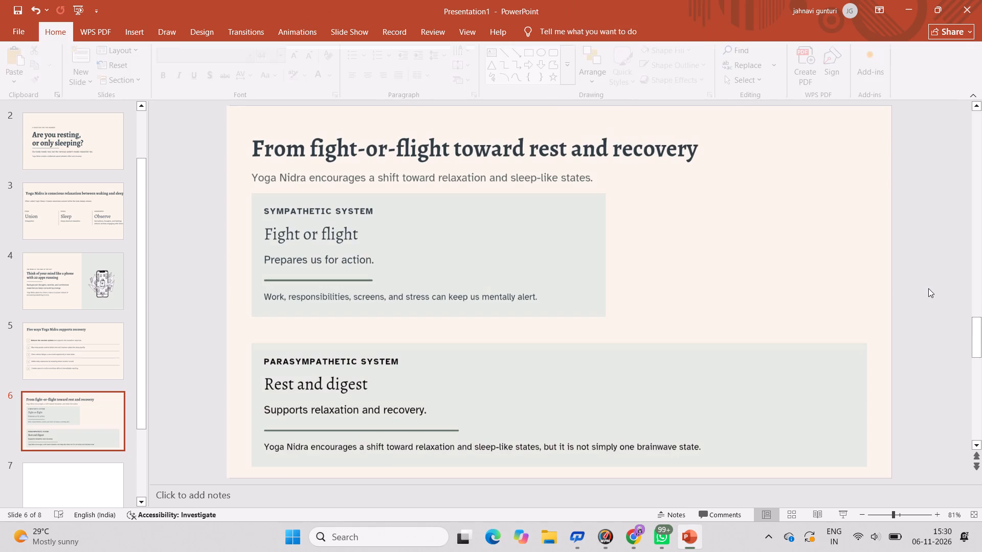
# Insert the picture YN 7 from the yoga nidra folder on slide 7.
pyautogui.click(58, 479)
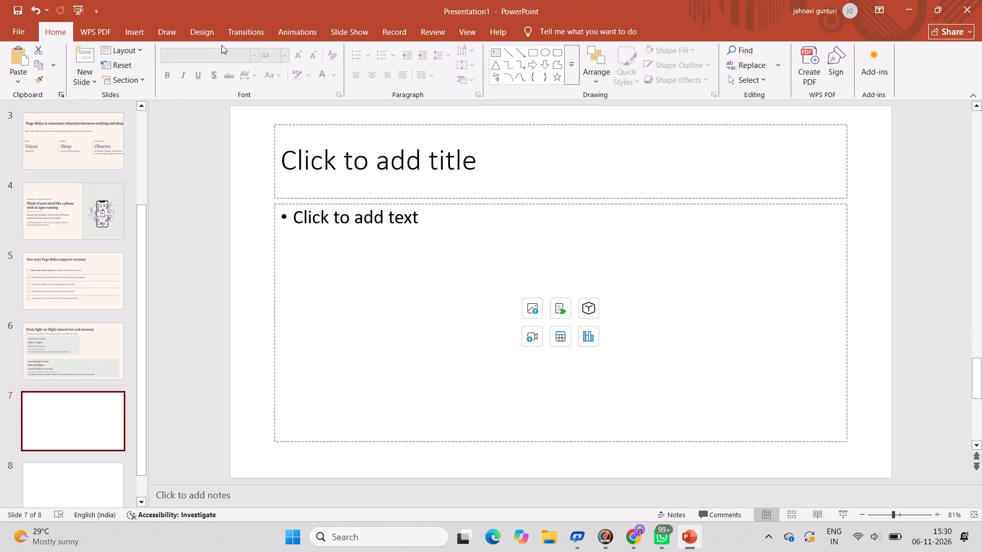
pyautogui.click(126, 37)
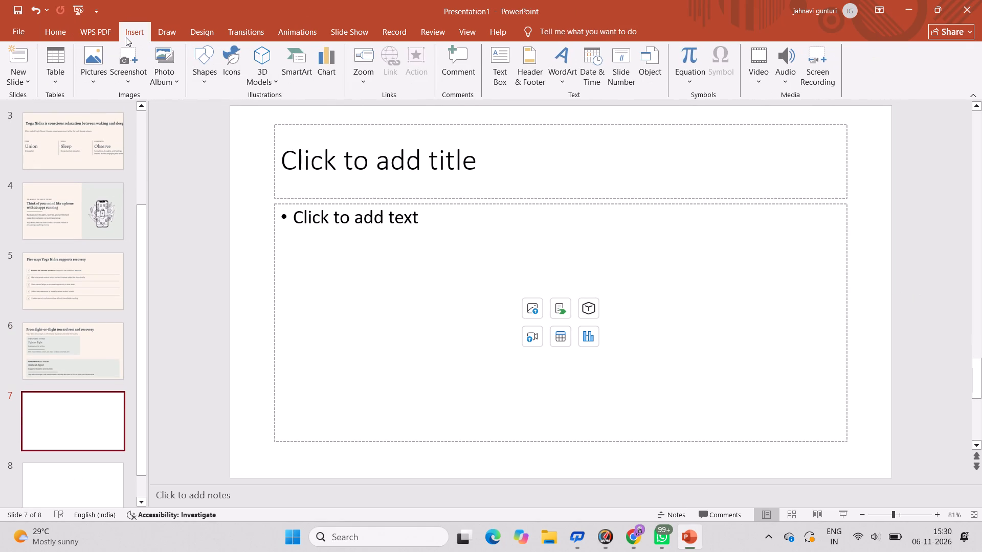
pyautogui.click(100, 62)
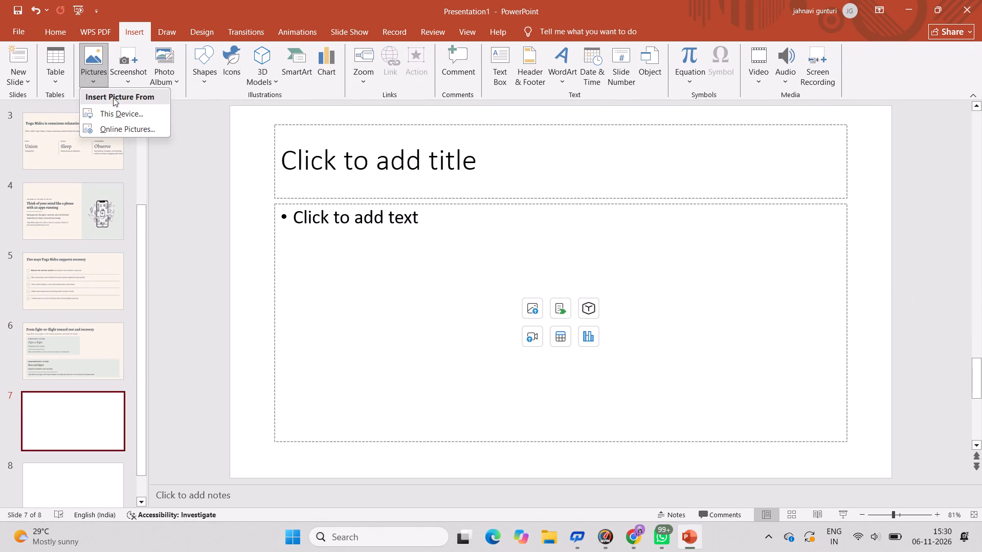
pyautogui.click(118, 115)
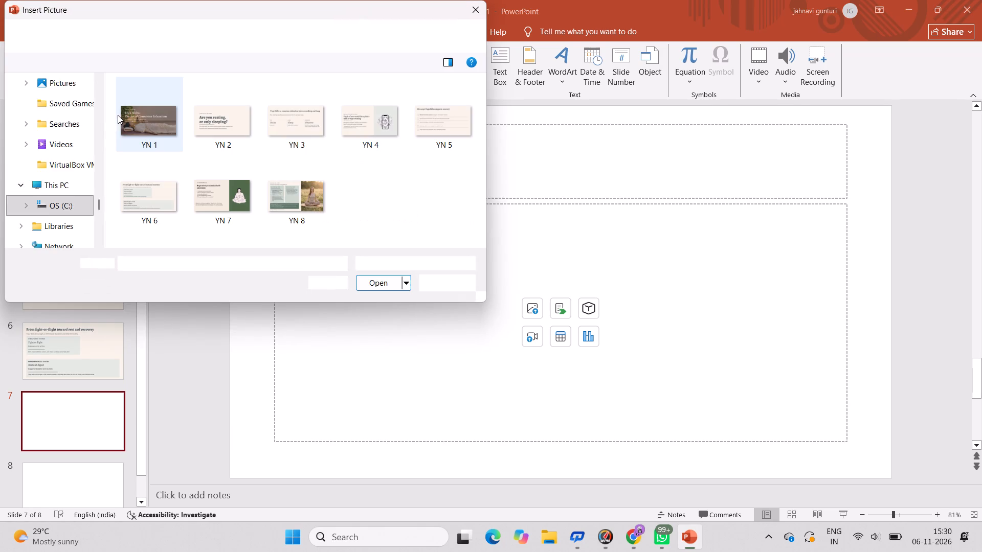
pyautogui.click(224, 196)
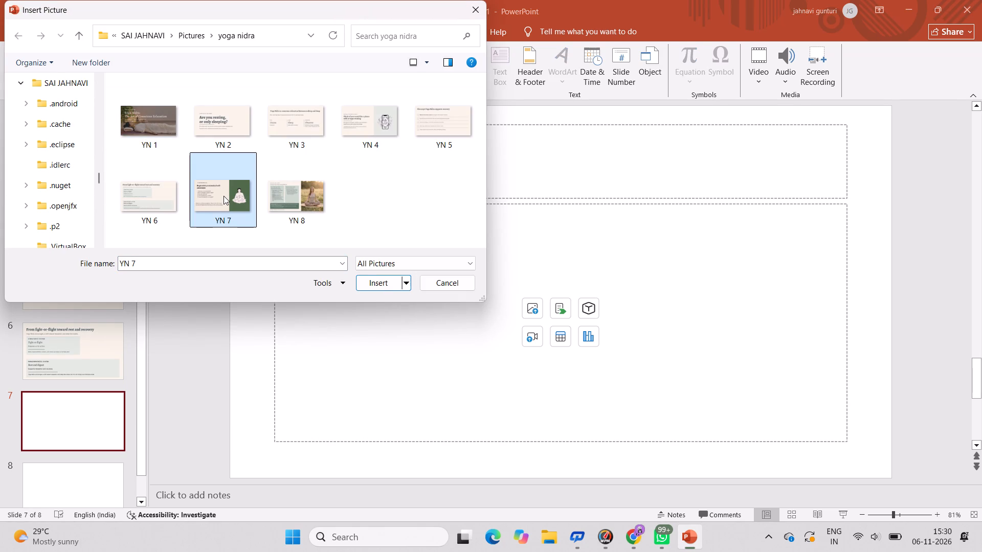
pyautogui.click(365, 281)
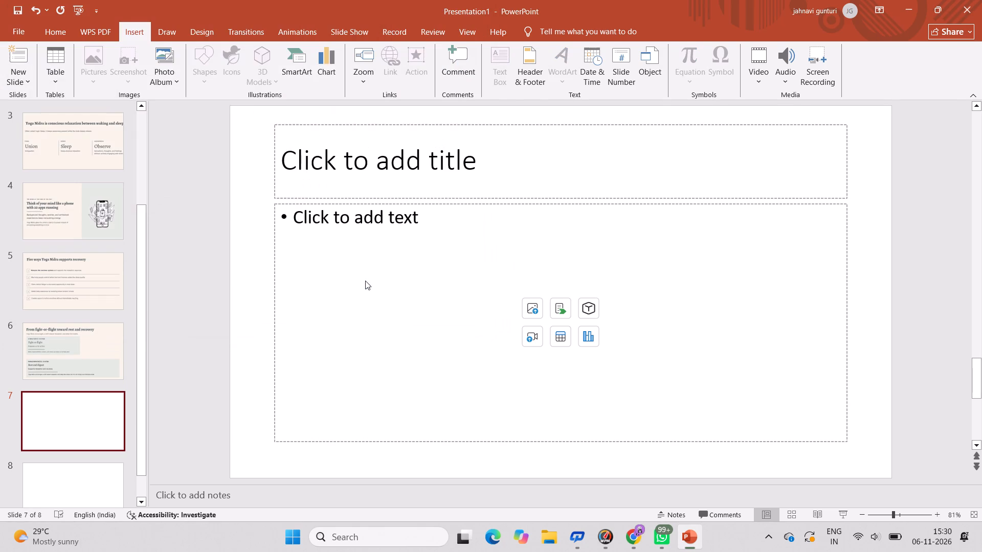
pyautogui.click(466, 283)
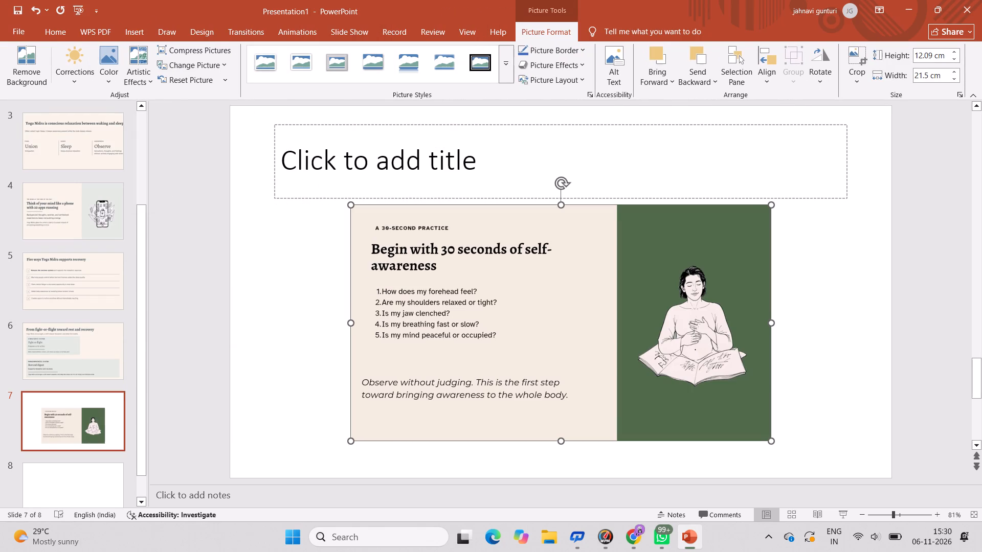
# Enlarge the slide 7 picture to about 33.49 by 19.05 cm, reaching the slide's top, bottom and right edges.
pyautogui.moveTo(351, 204); pyautogui.dragTo(278, 121)
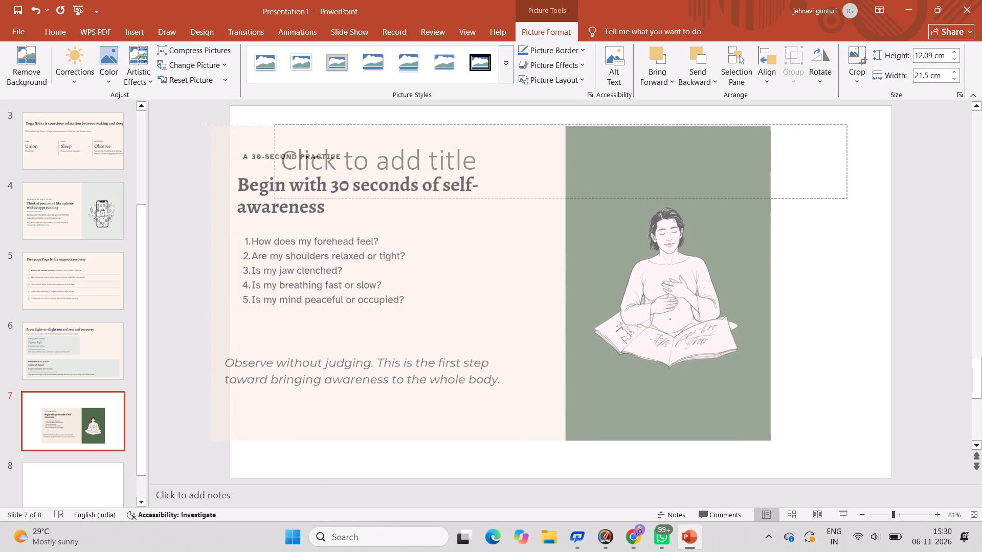
pyautogui.moveTo(278, 121); pyautogui.dragTo(330, 137)
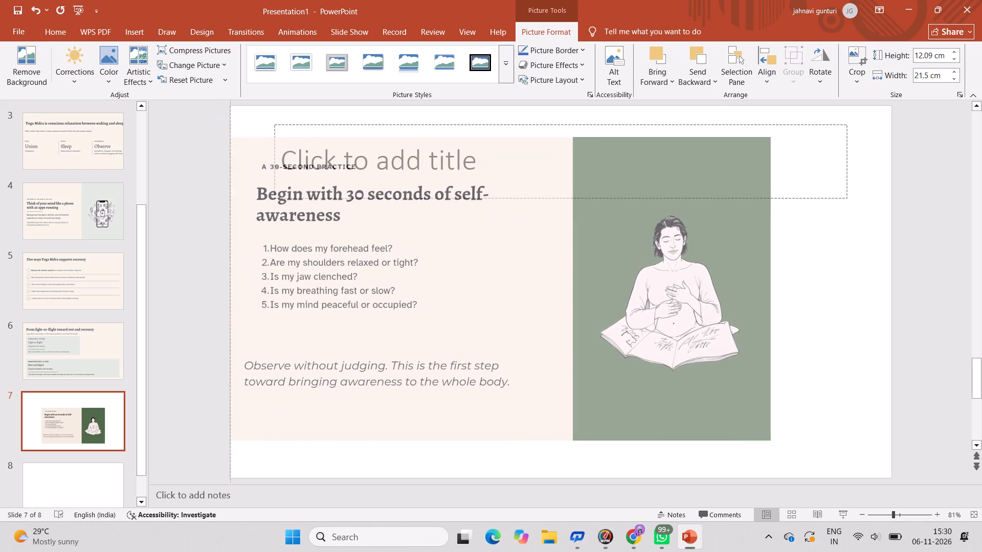
pyautogui.moveTo(330, 137); pyautogui.dragTo(332, 142)
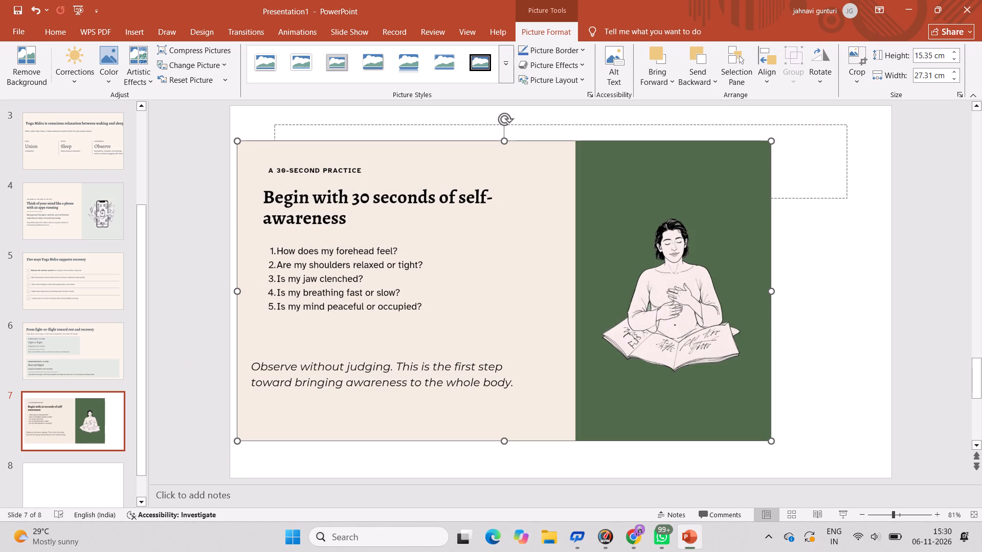
pyautogui.moveTo(505, 442); pyautogui.dragTo(505, 463)
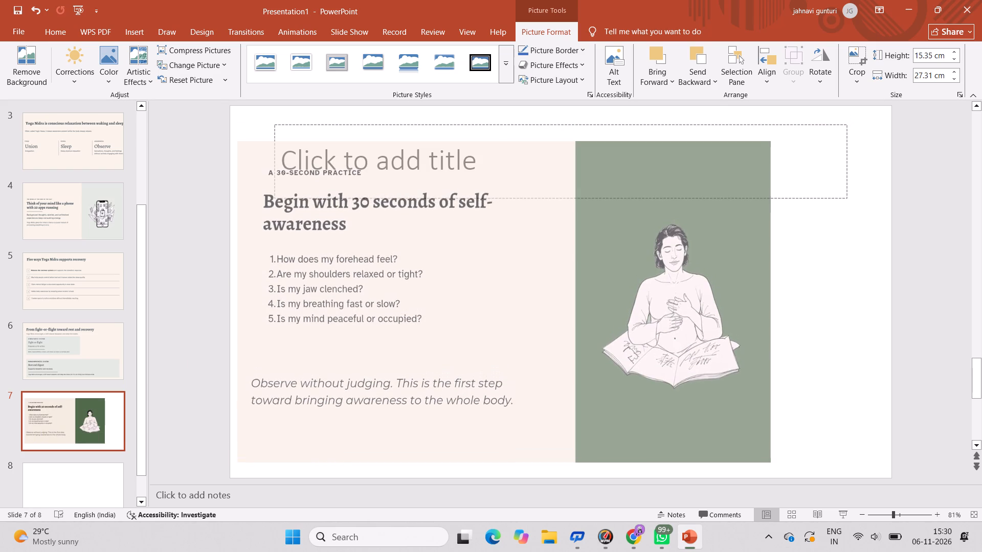
pyautogui.moveTo(505, 463); pyautogui.dragTo(509, 480)
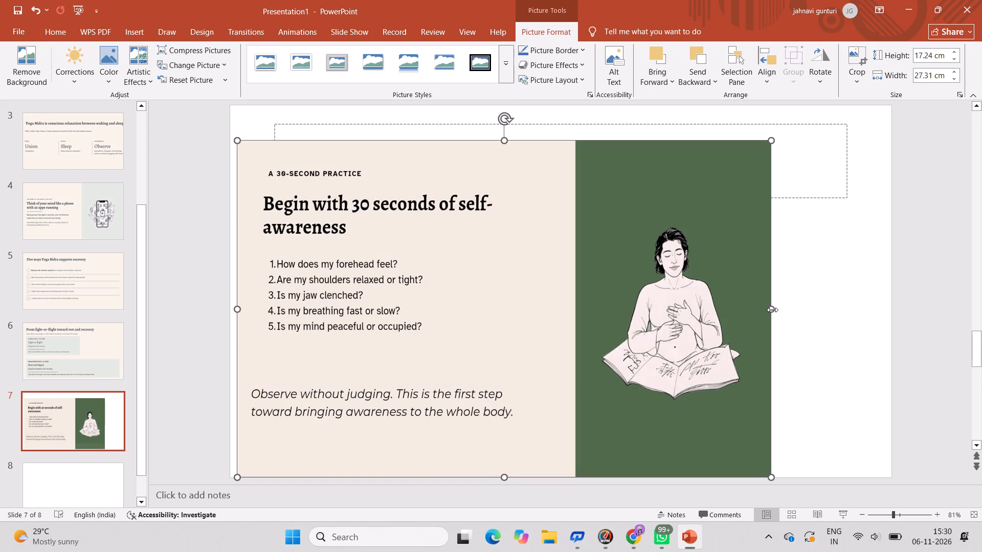
pyautogui.moveTo(772, 310); pyautogui.dragTo(884, 295)
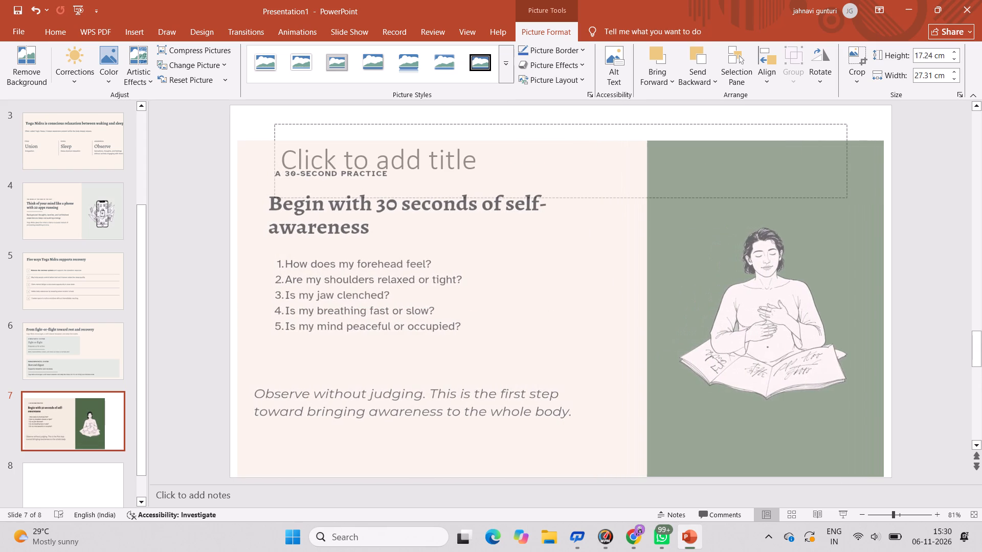
pyautogui.moveTo(884, 295); pyautogui.dragTo(891, 298)
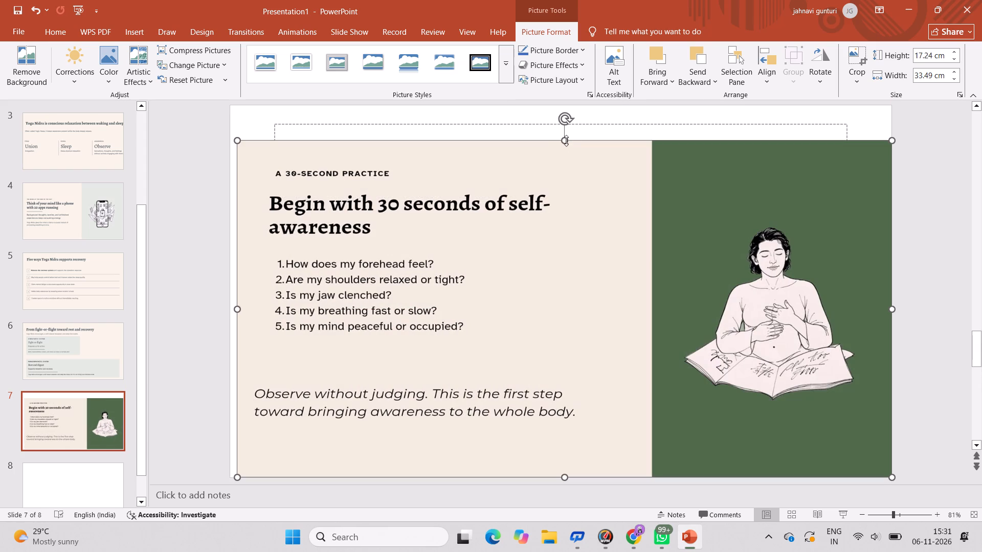
pyautogui.moveTo(566, 137); pyautogui.dragTo(563, 112)
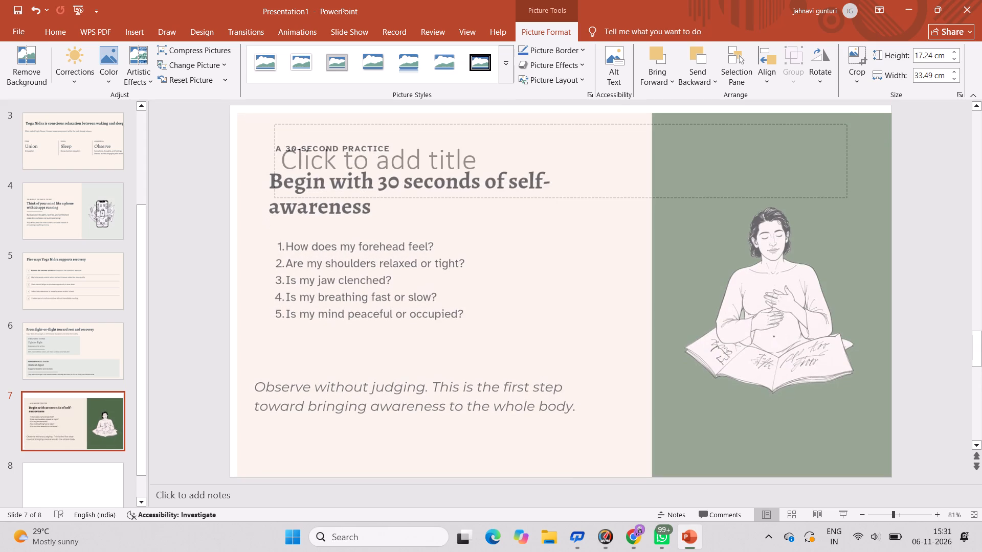
pyautogui.moveTo(563, 112); pyautogui.dragTo(563, 105)
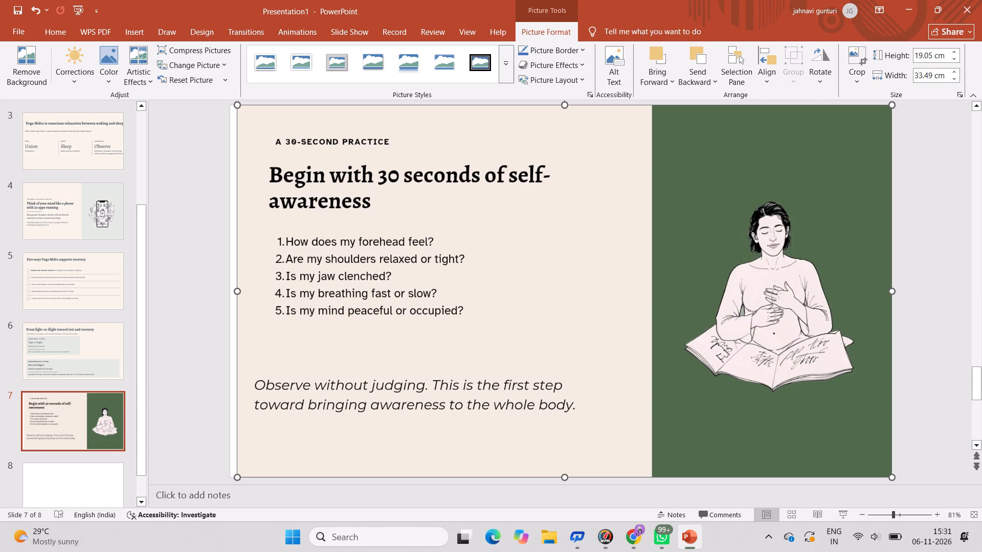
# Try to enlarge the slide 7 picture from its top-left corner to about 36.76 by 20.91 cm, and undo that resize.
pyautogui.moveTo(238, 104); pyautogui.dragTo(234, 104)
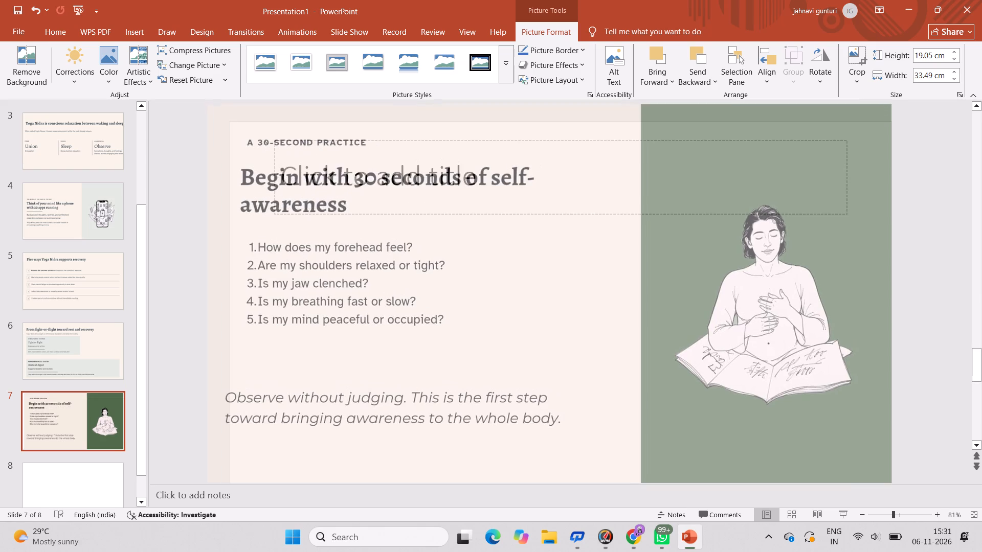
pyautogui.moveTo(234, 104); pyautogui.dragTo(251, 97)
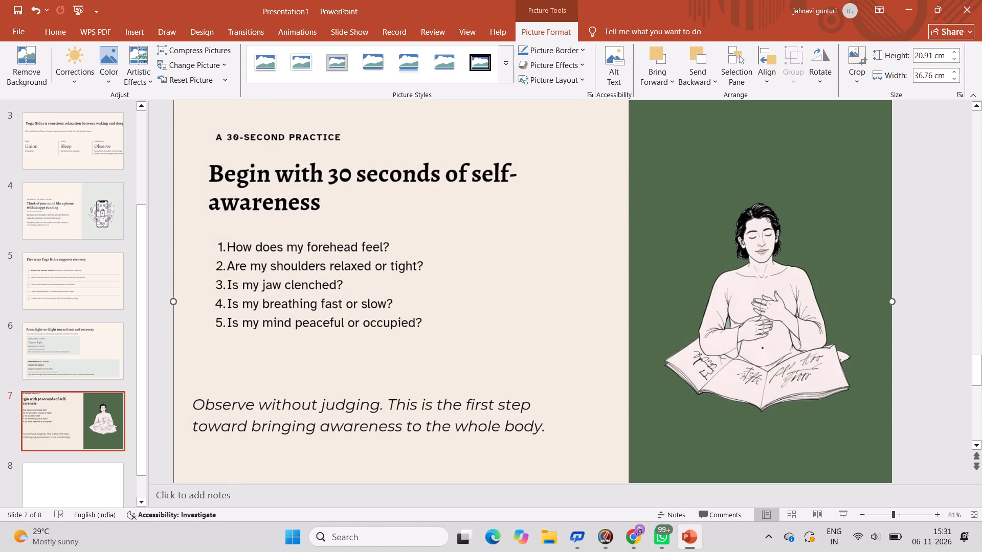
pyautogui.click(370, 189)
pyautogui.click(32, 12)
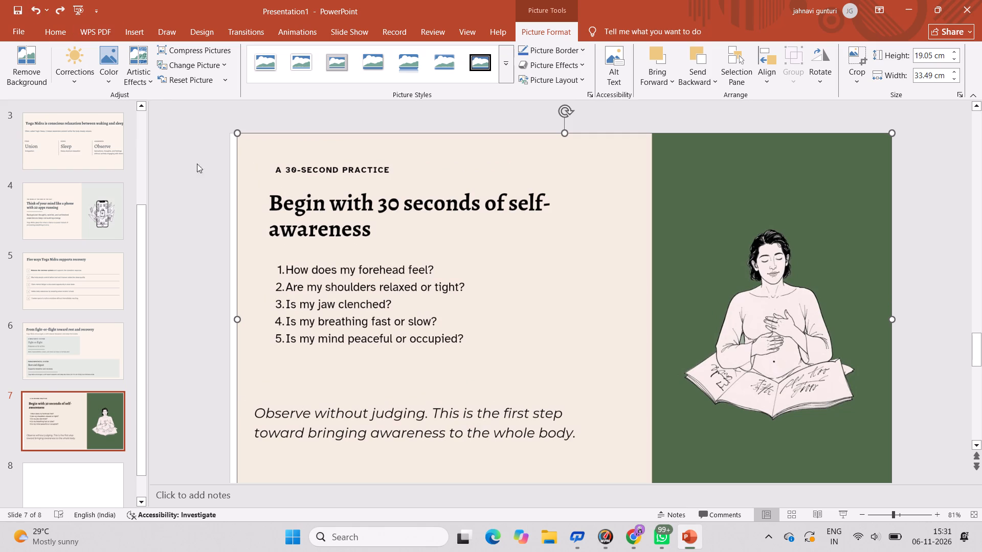
# Widen the slide 7 picture to the slide's left edge so that it fills the whole slide.
pyautogui.scroll(-2, 483, 229)
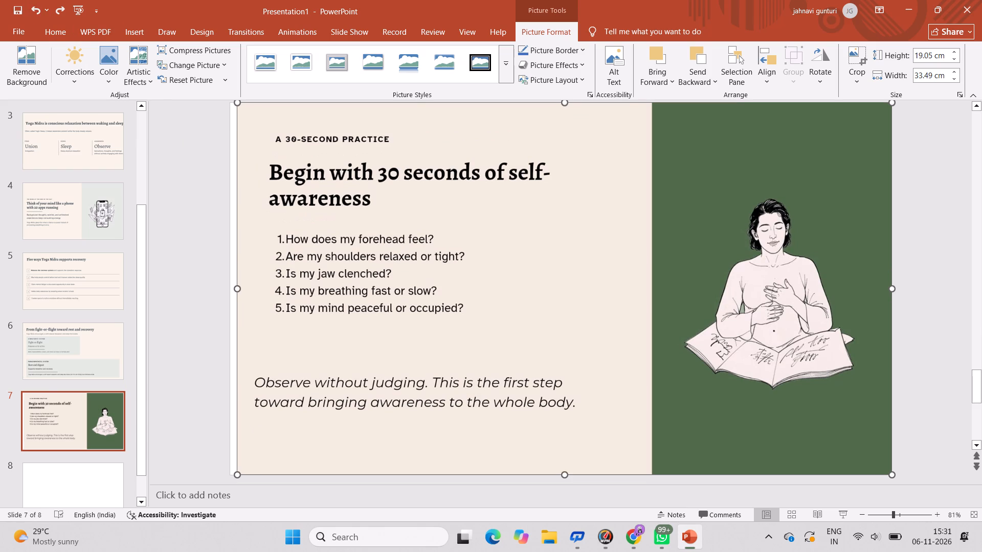
pyautogui.scroll(-1, 483, 229)
pyautogui.click(237, 290)
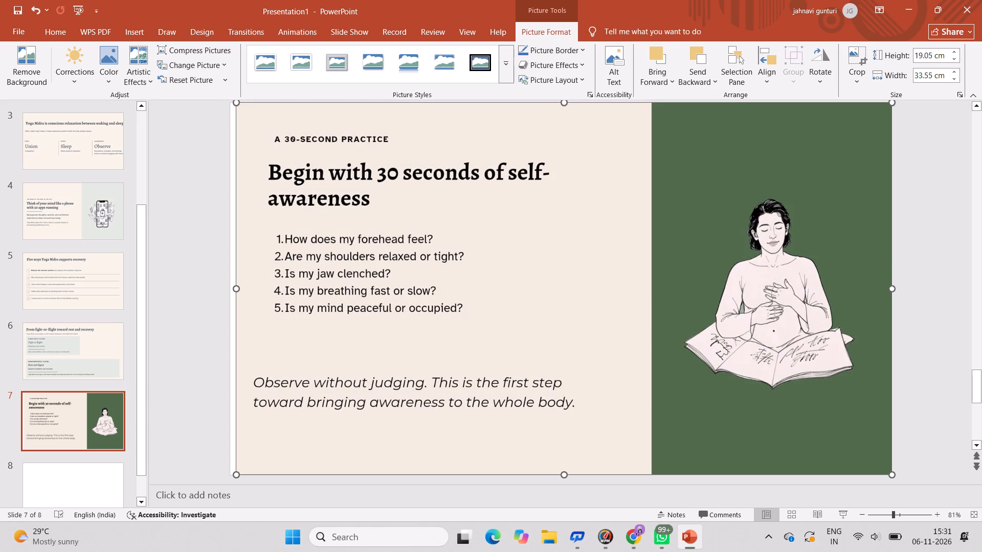
pyautogui.click(236, 291)
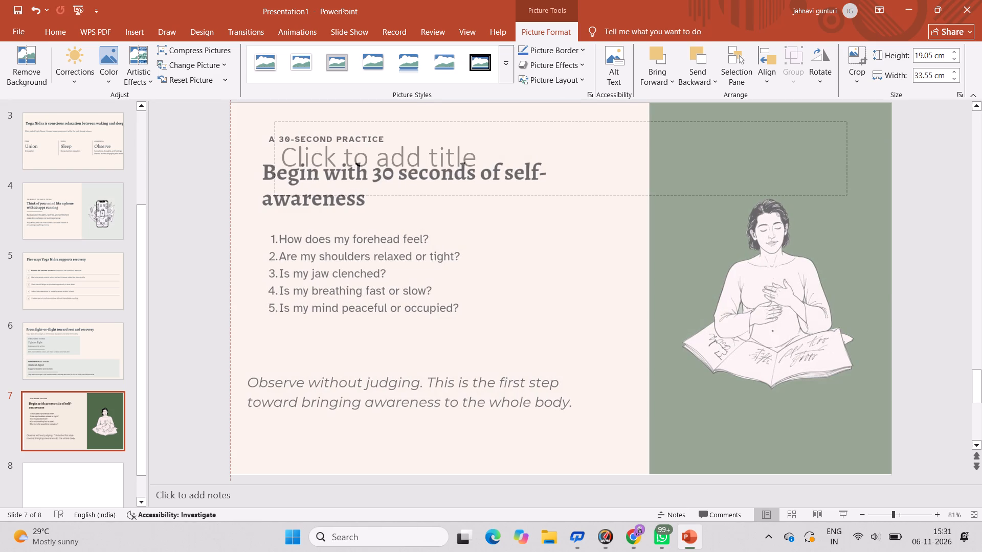
pyautogui.click(181, 273)
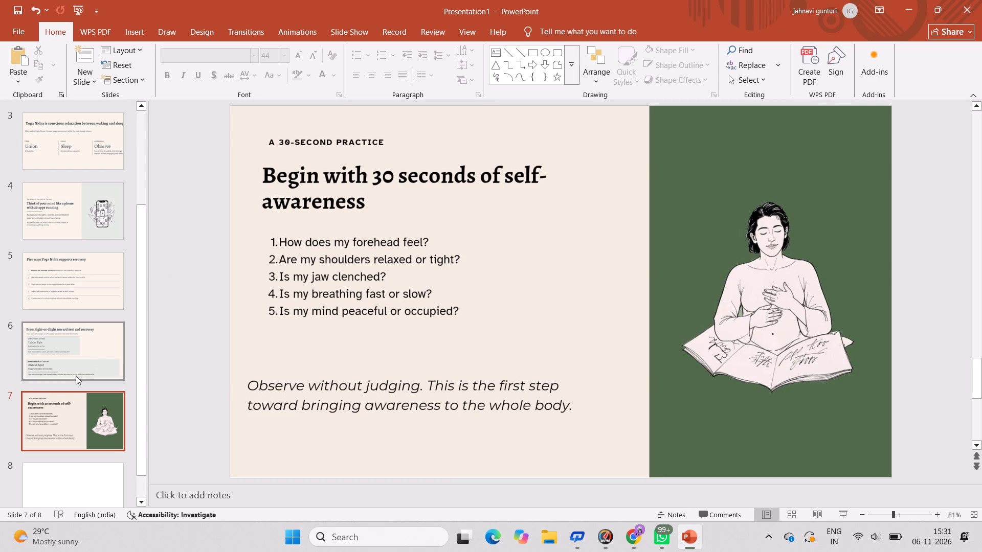
# Insert the picture YN 8 from the yoga nidra folder on slide 8.
pyautogui.click(84, 478)
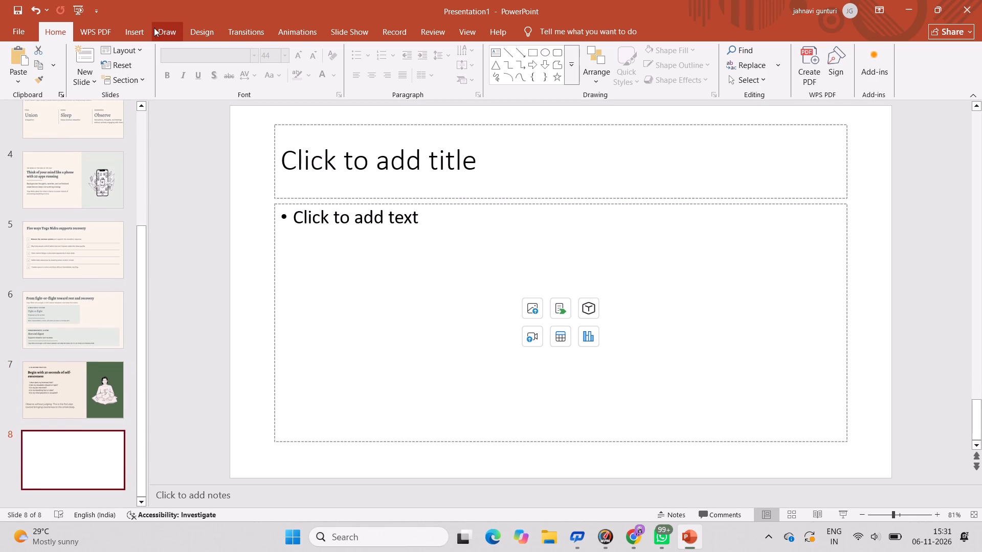
pyautogui.click(141, 28)
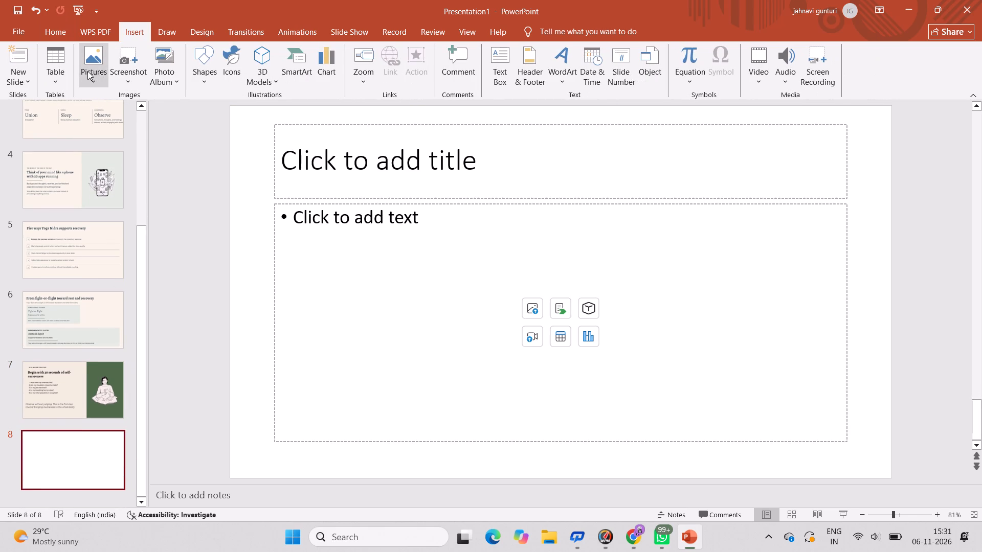
pyautogui.click(87, 71)
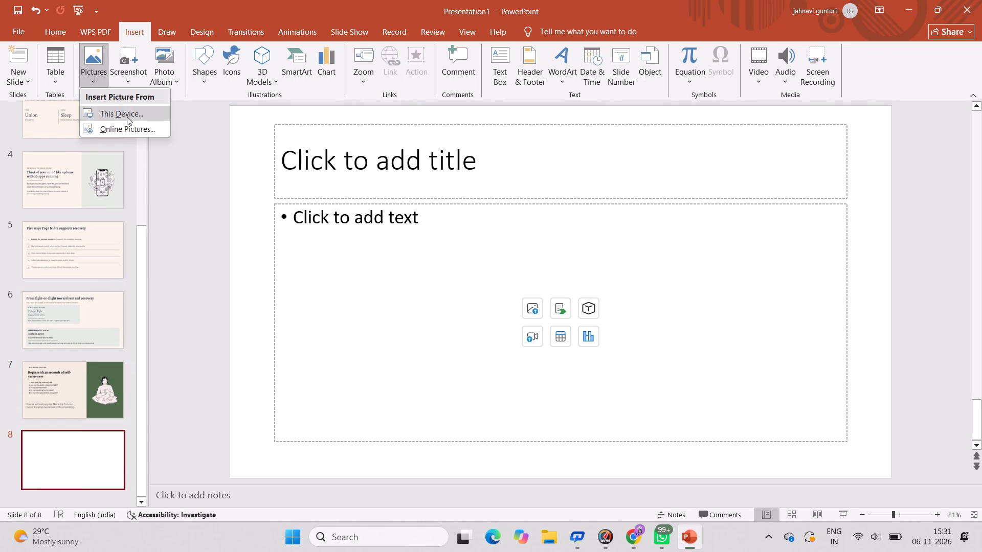
pyautogui.click(127, 117)
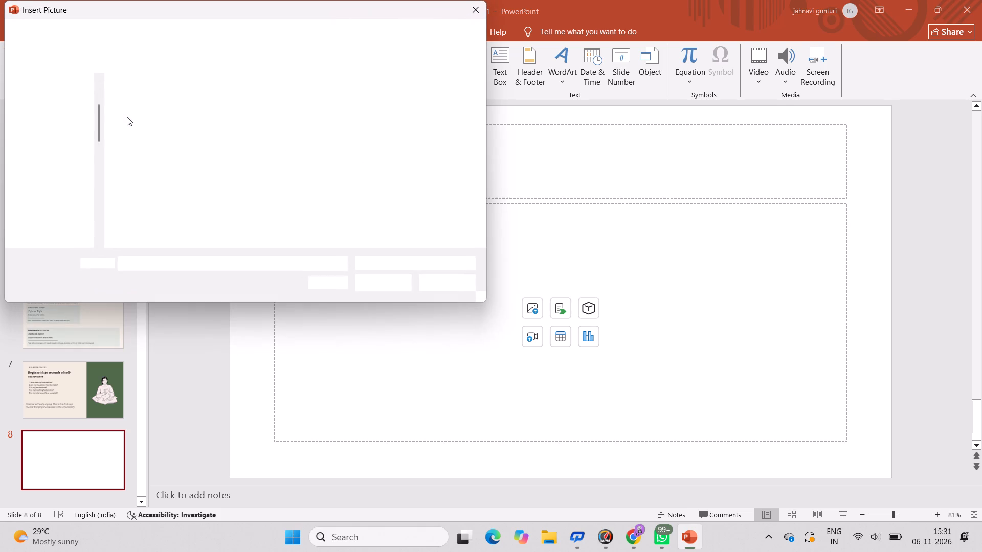
pyautogui.click(302, 207)
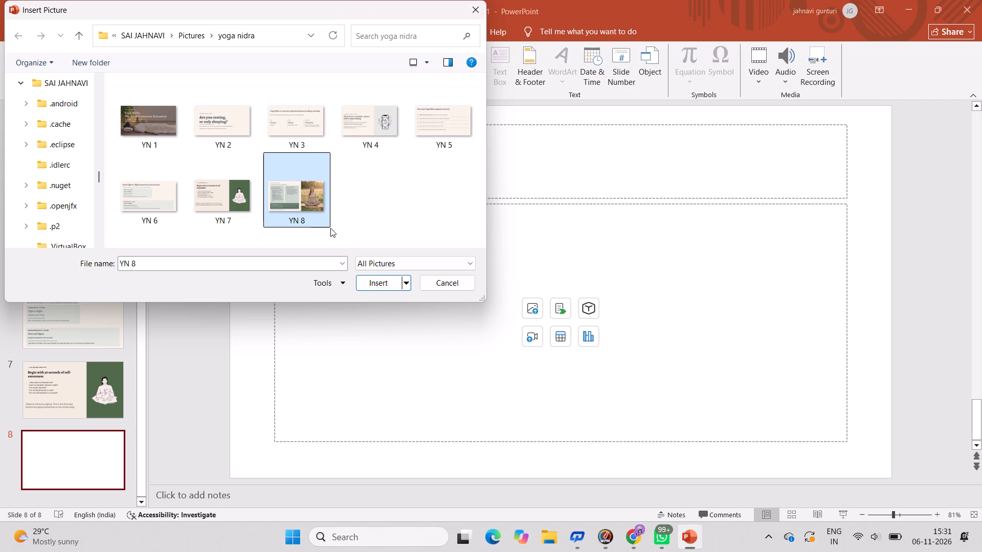
pyautogui.click(383, 284)
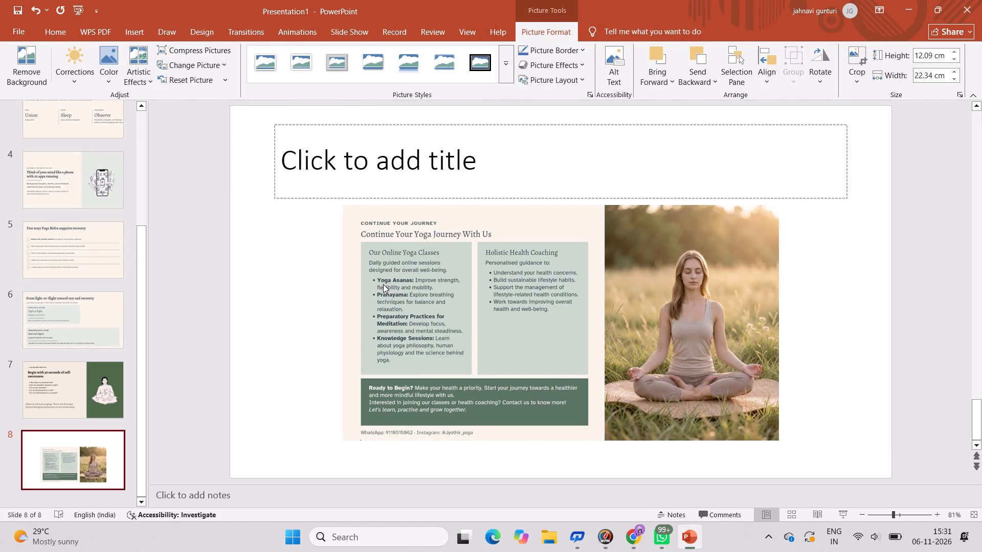
# Move the slide 8 picture to the slide's top edge and enlarge it to about 34.03 by 19.05 cm, filling the slide.
pyautogui.click(462, 305)
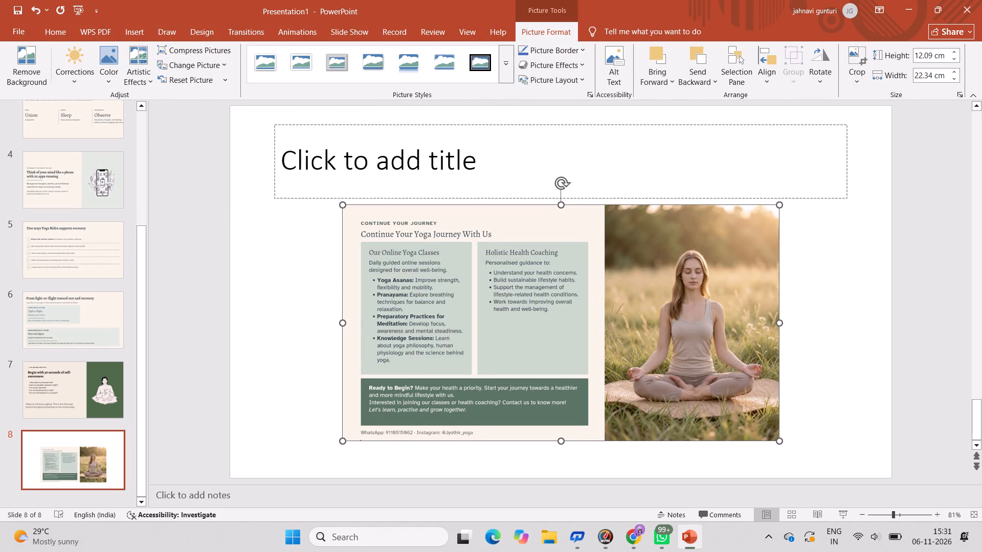
pyautogui.moveTo(345, 206); pyautogui.dragTo(324, 125)
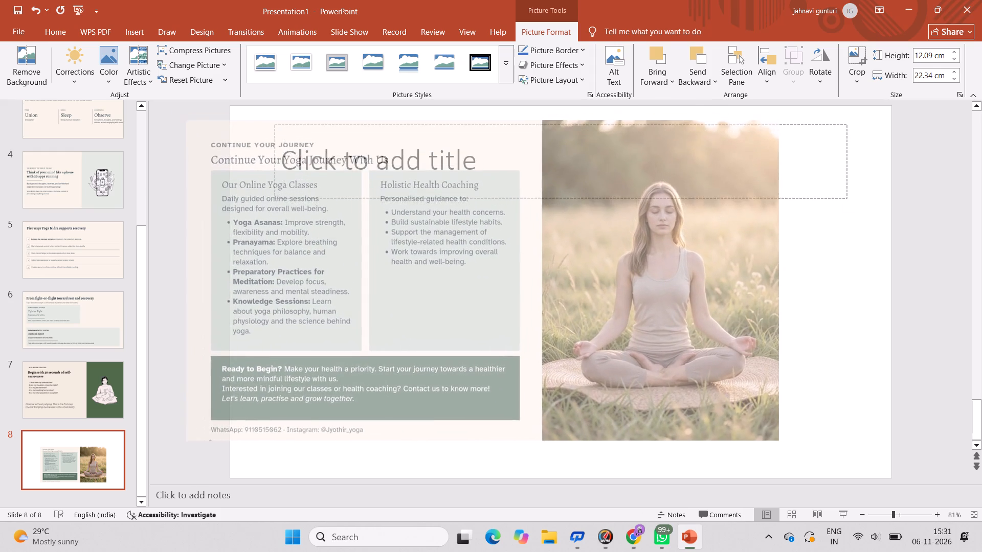
pyautogui.moveTo(324, 125); pyautogui.dragTo(344, 137)
pyautogui.moveTo(448, 176); pyautogui.dragTo(461, 162)
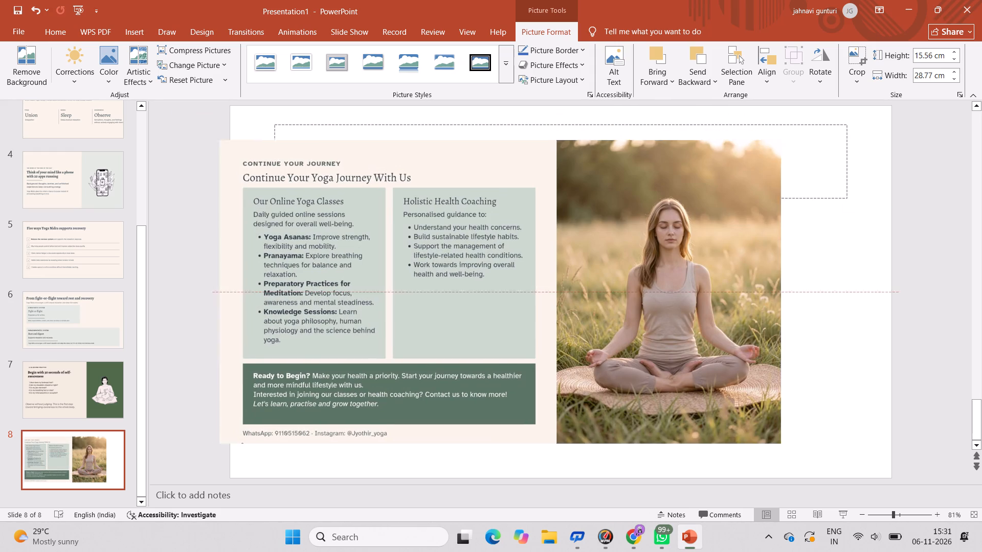
pyautogui.moveTo(461, 162); pyautogui.dragTo(461, 147)
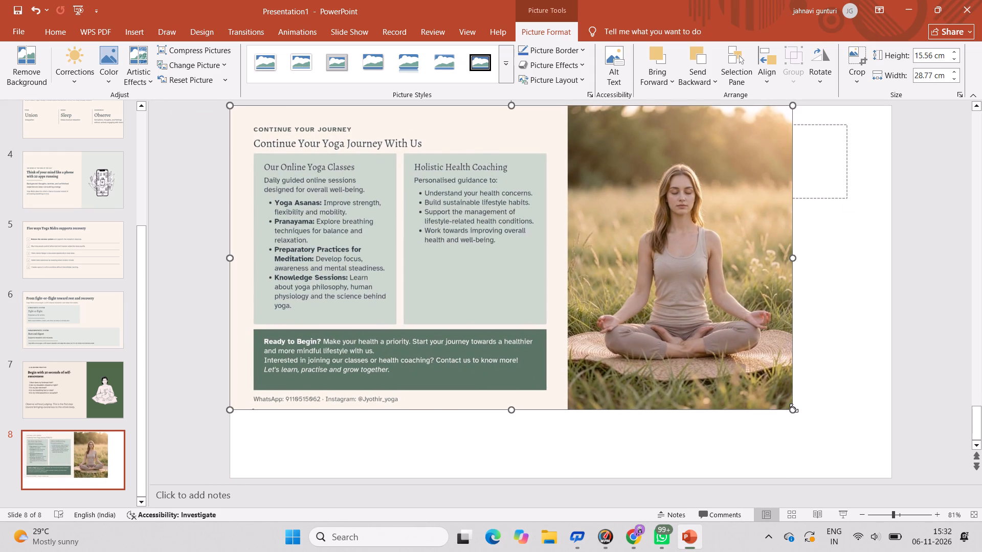
pyautogui.moveTo(792, 409); pyautogui.dragTo(799, 412)
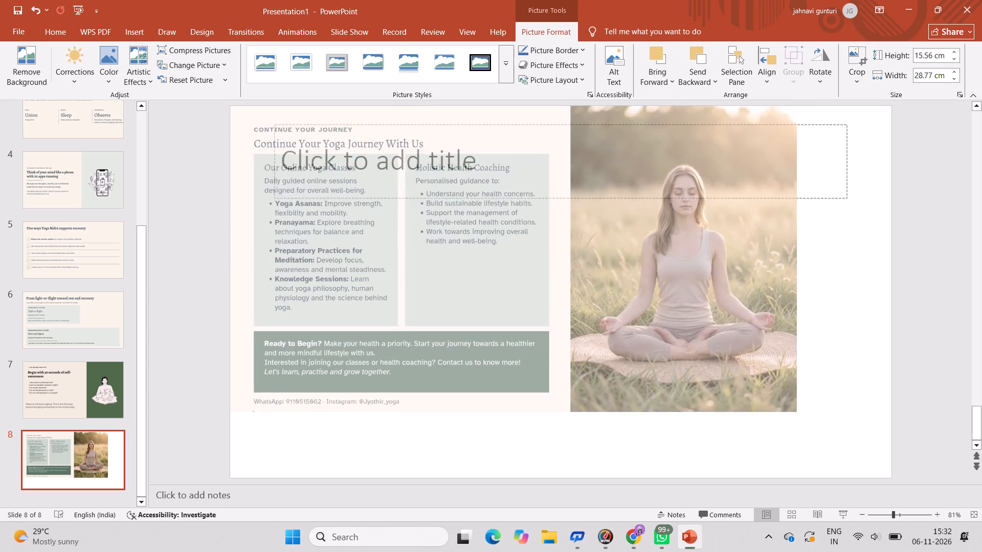
pyautogui.moveTo(799, 412); pyautogui.dragTo(881, 465)
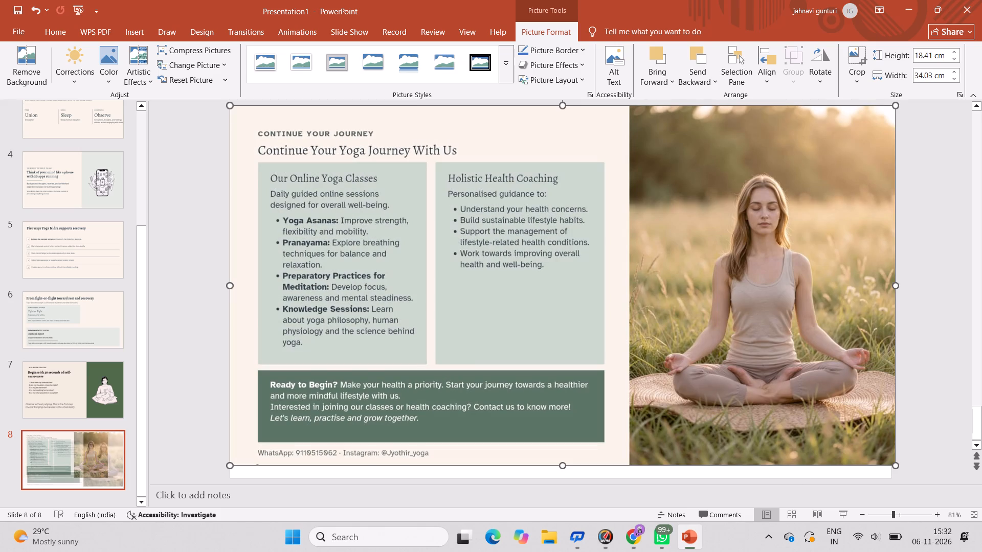
pyautogui.click(567, 465)
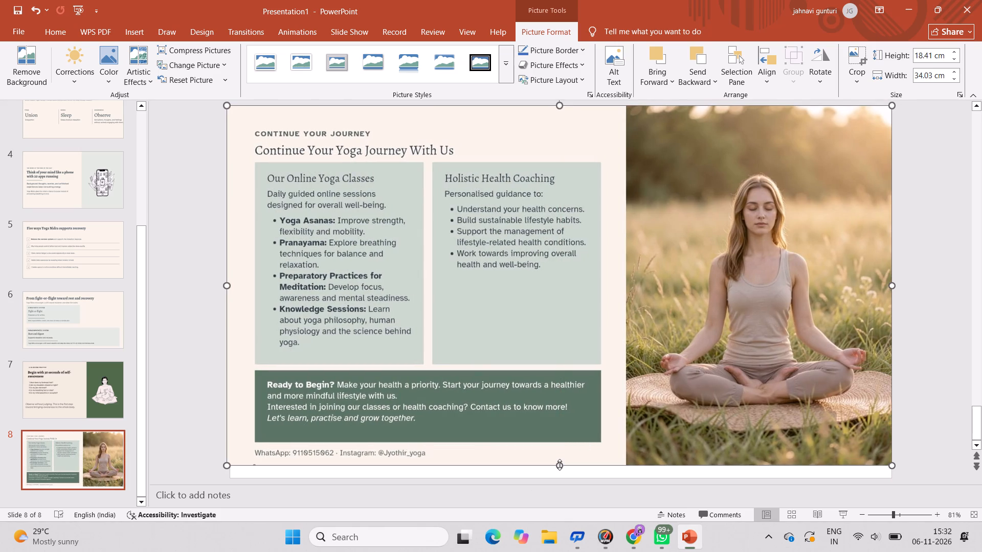
pyautogui.moveTo(560, 465); pyautogui.dragTo(561, 474)
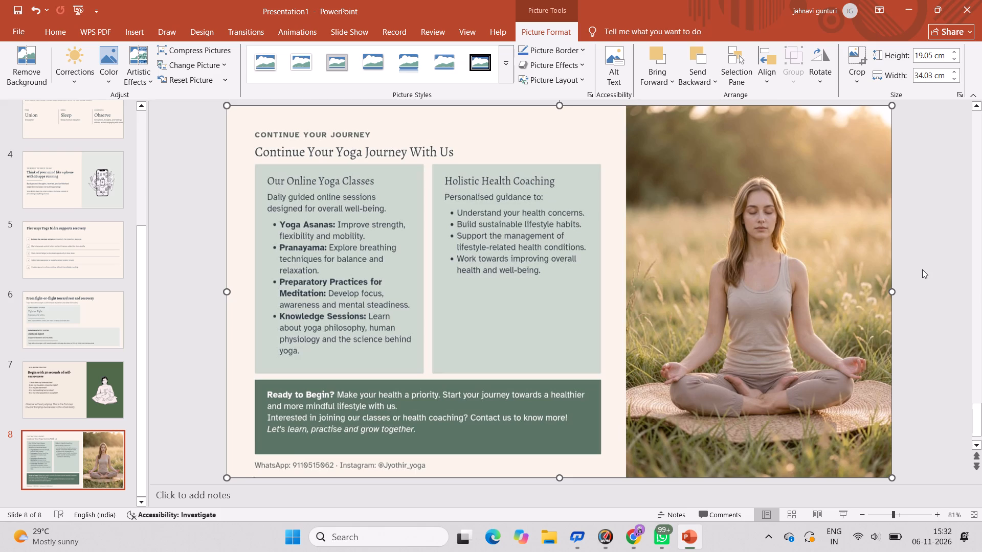
pyautogui.click(954, 263)
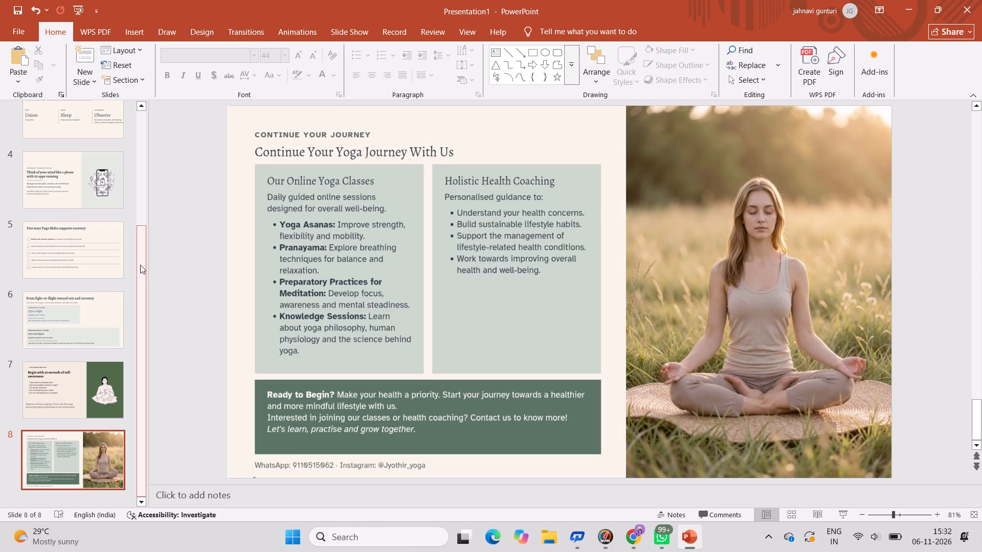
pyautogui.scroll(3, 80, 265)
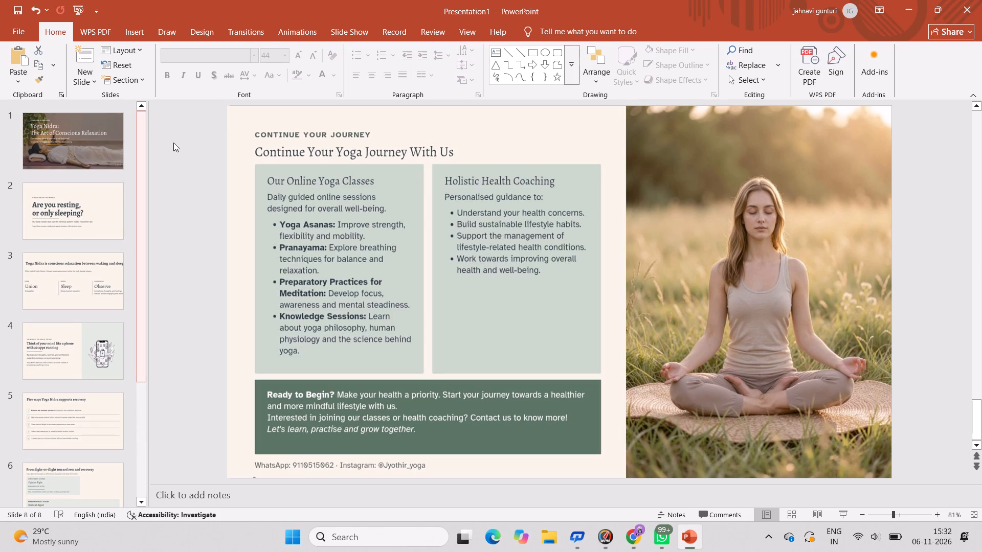
pyautogui.click(19, 7)
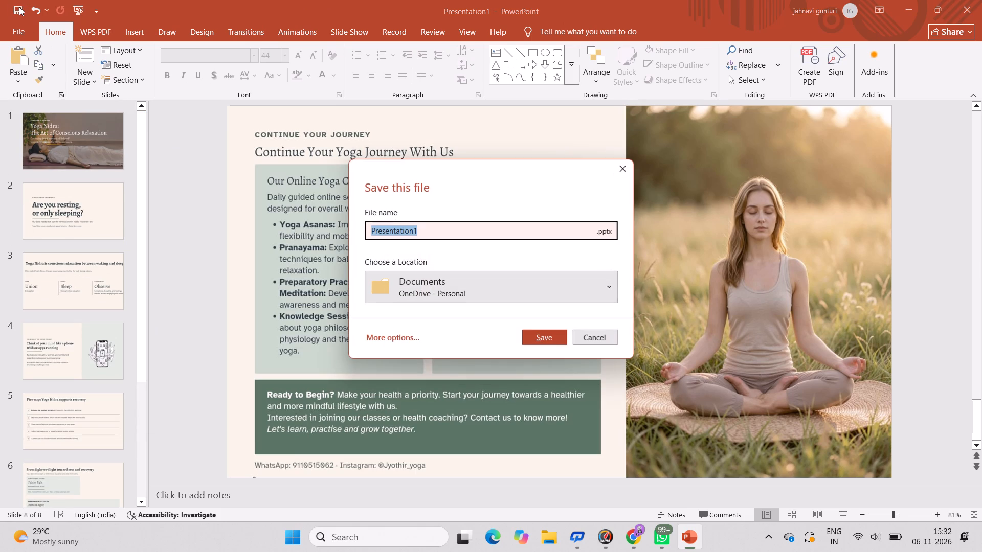
pyautogui.click(422, 231)
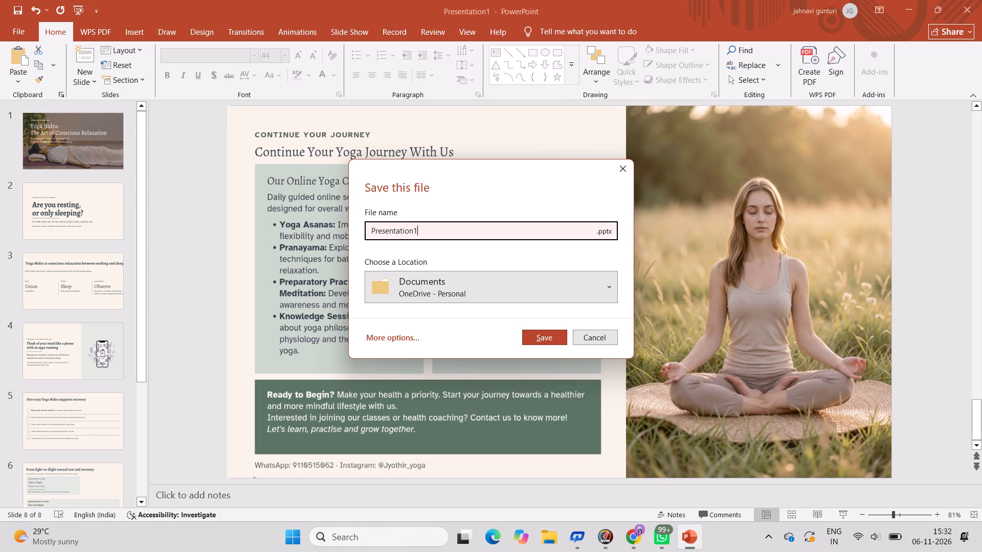
pyautogui.press('BackSpace')
pyautogui.press('BackSpace')
pyautogui.press('BackSpace')
pyautogui.press('BackSpace')
pyautogui.press('BackSpace')
pyautogui.press('BackSpace')
pyautogui.press('BackSpace')
pyautogui.press('BackSpace')
pyautogui.press('BackSpace')
pyautogui.press('BackSpace')
pyautogui.press('BackSpace')
pyautogui.press('BackSpace')
pyautogui.press('BackSpace')
pyautogui.press('BackSpace')
pyautogui.press('BackSpace')
pyautogui.press('BackSpace')
pyautogui.press('BackSpace')
pyautogui.press('BackSpace')
pyautogui.press('BackSpace')
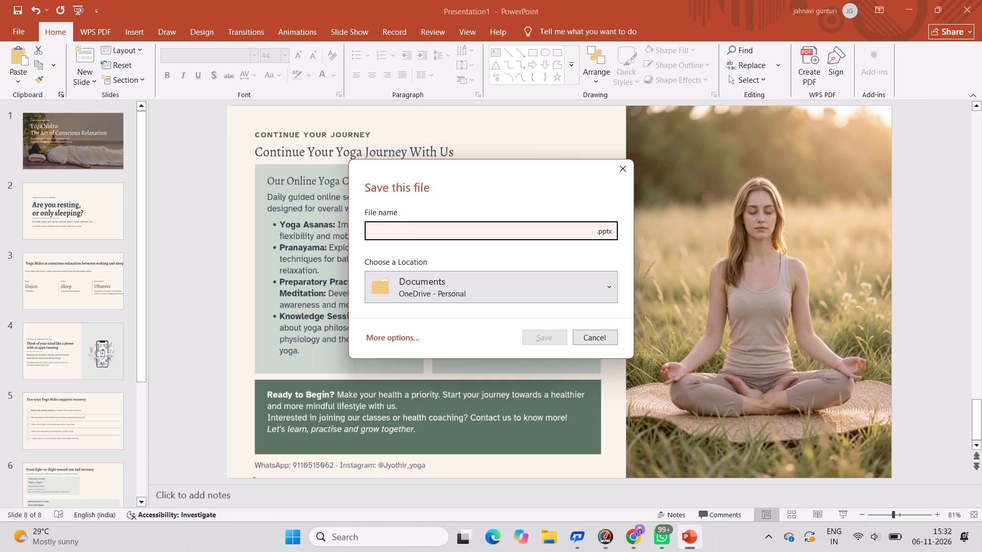